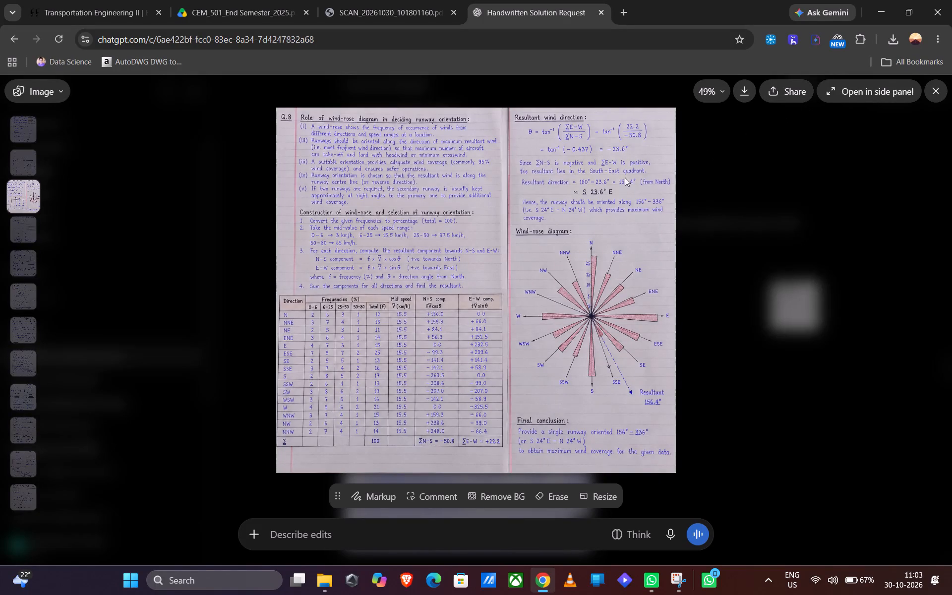
Check the most recently downloaded file, Handwritten Airport Pavement Design Notes.png, and close its preview.
{"action": "scroll", "coordinate": [607, 192], "scroll_direction": "down", "scroll_amount": 2}
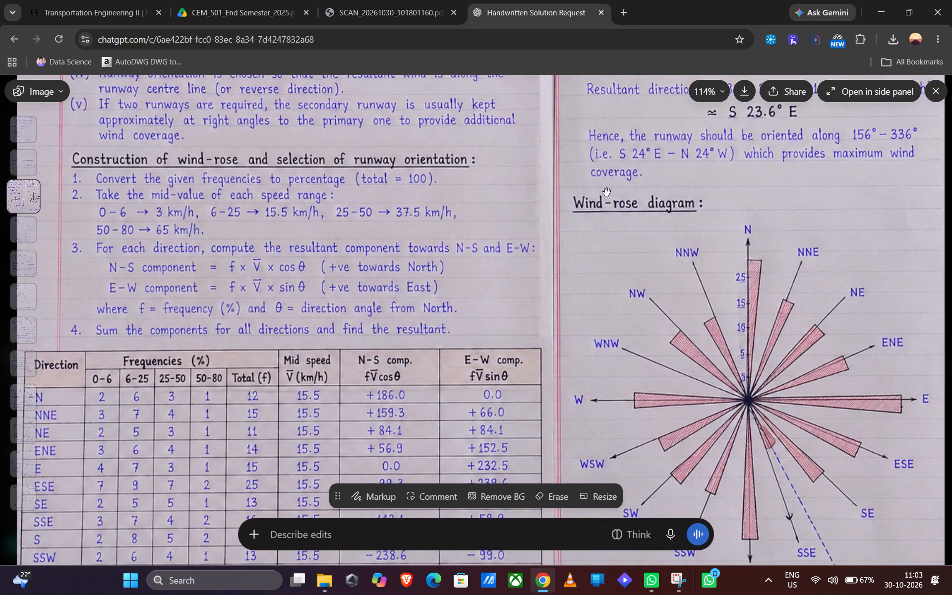
{"action": "left_click", "coordinate": [891, 38]}
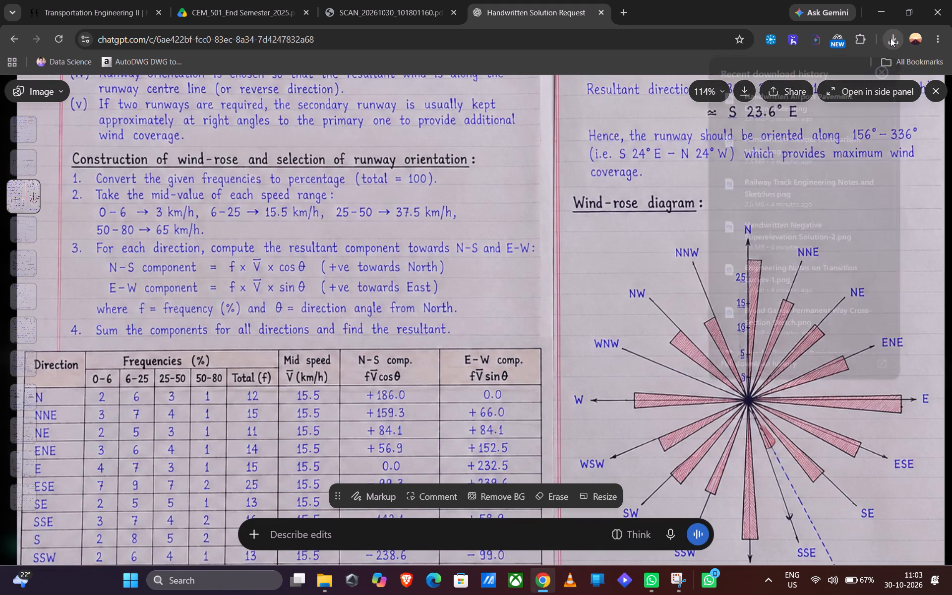
{"action": "left_click", "coordinate": [869, 93]}
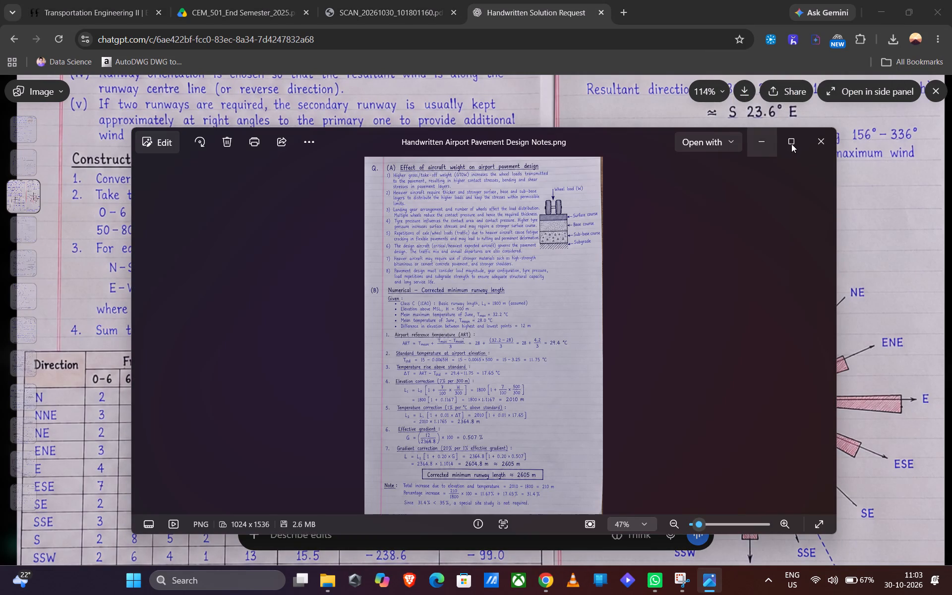
{"action": "left_click", "coordinate": [809, 138]}
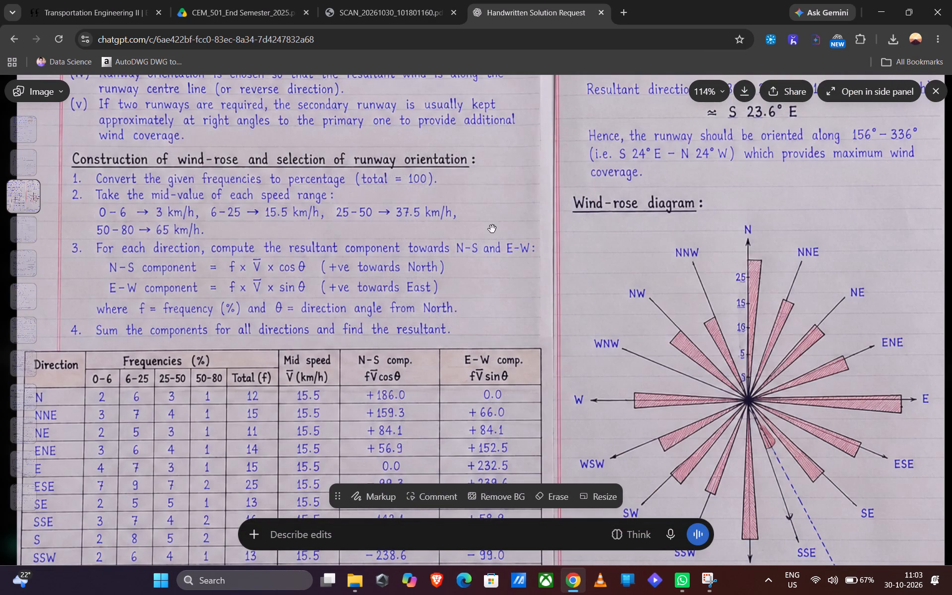
{"action": "scroll", "coordinate": [492, 229], "scroll_direction": "up", "scroll_amount": 1}
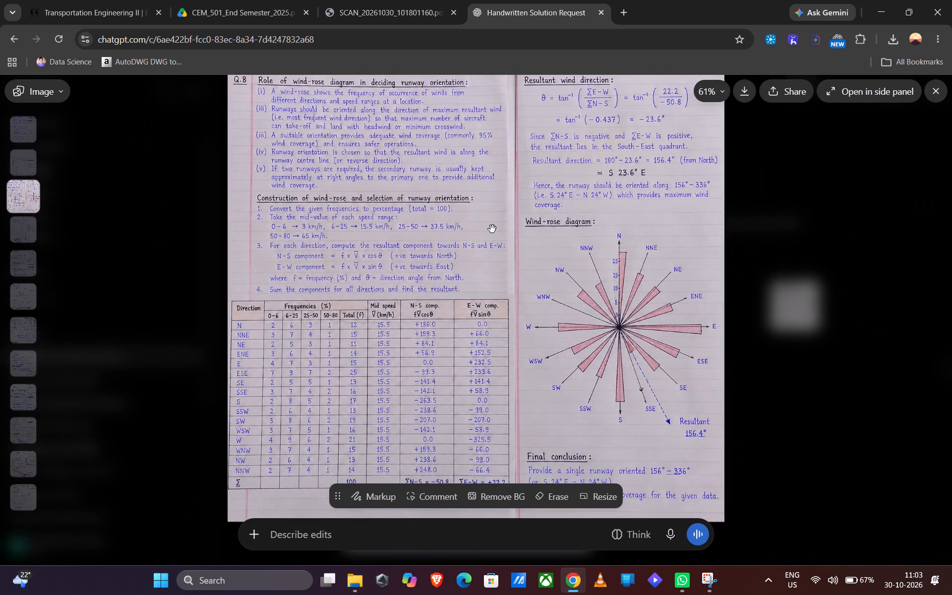
{"action": "scroll", "coordinate": [492, 229], "scroll_direction": "up", "scroll_amount": 2}
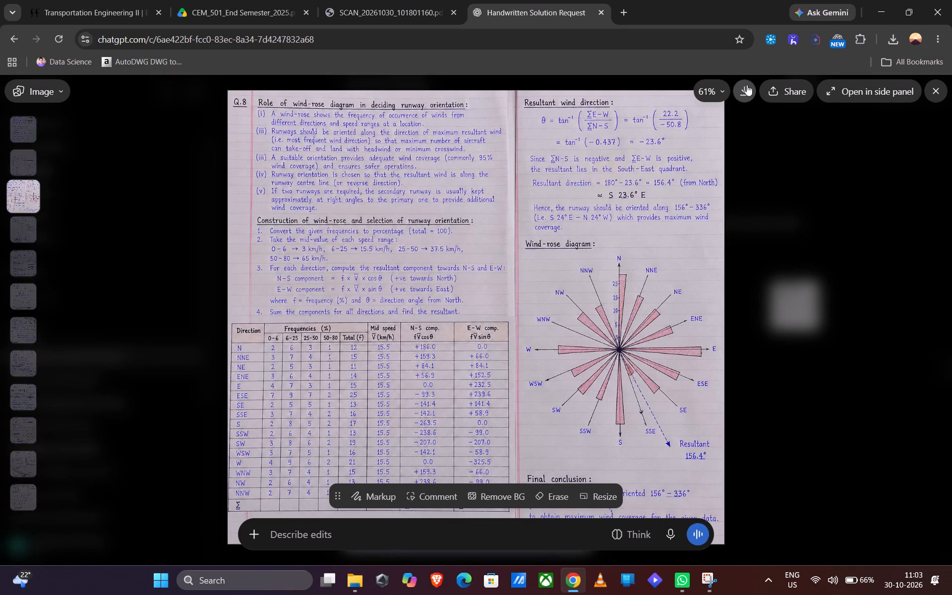
{"action": "left_click", "coordinate": [646, 225]}
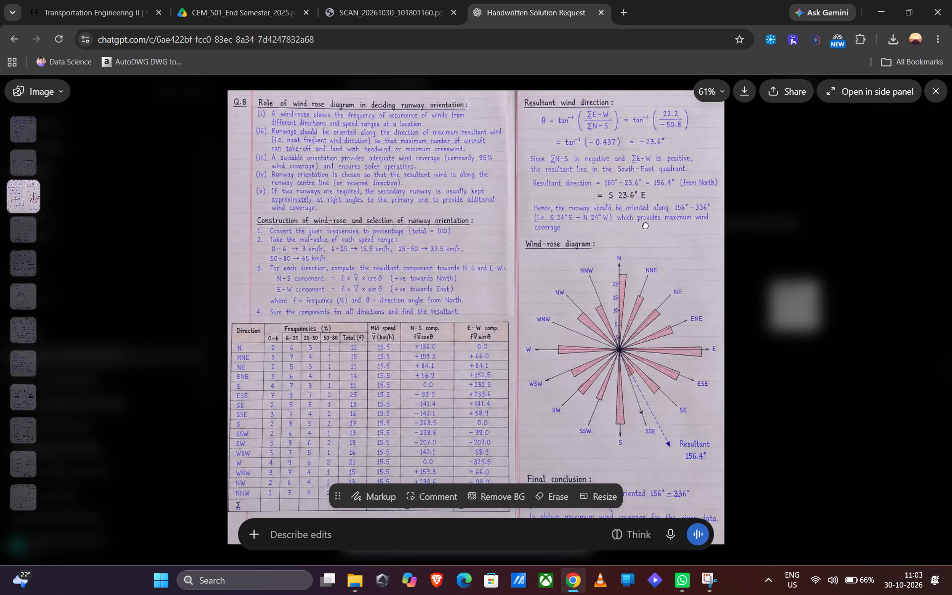
{"action": "key", "text": "Up"}
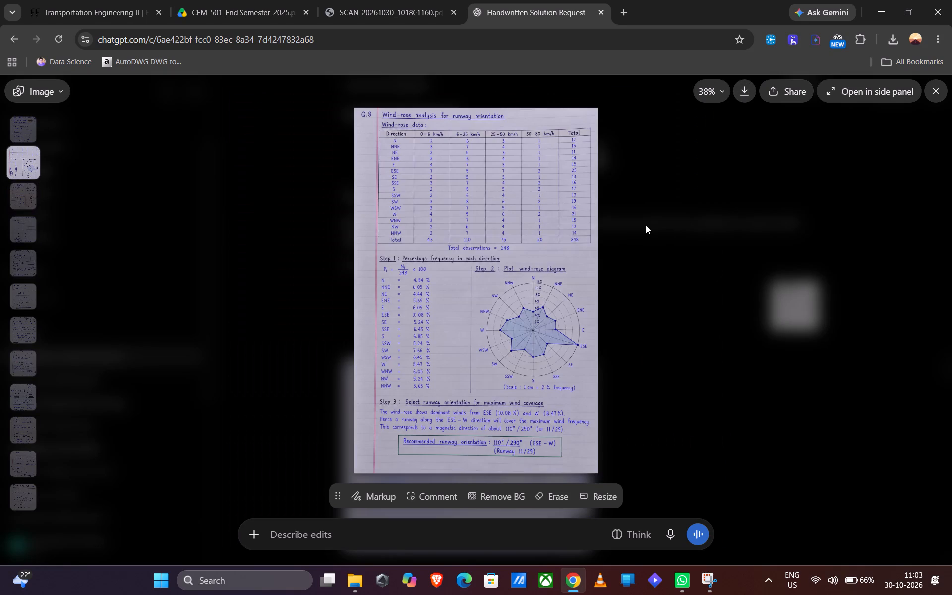
{"action": "key", "text": "Down"}
{"action": "key", "text": "Down"}
{"action": "key", "text": "Up"}
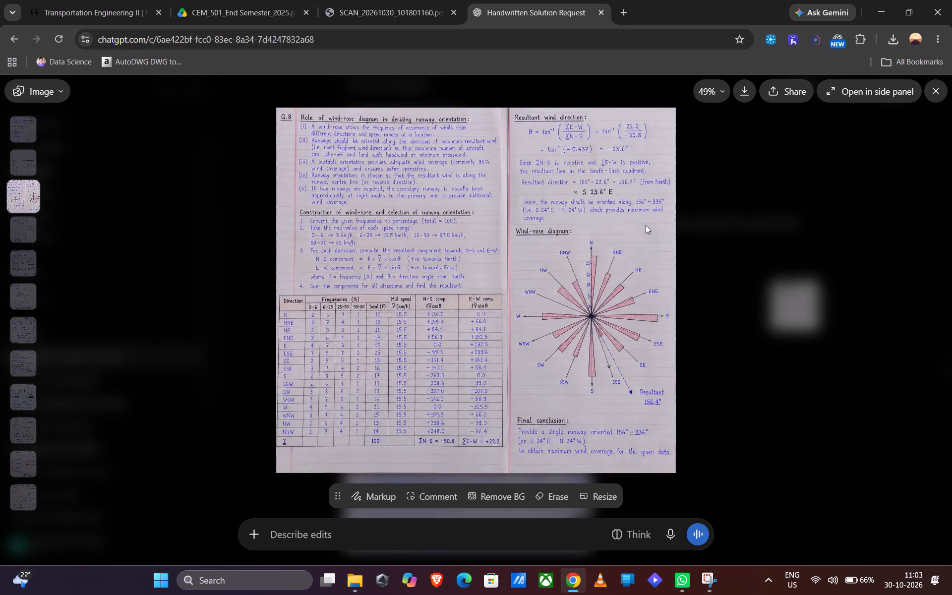
{"action": "key", "text": "Down"}
{"action": "key", "text": "Up"}
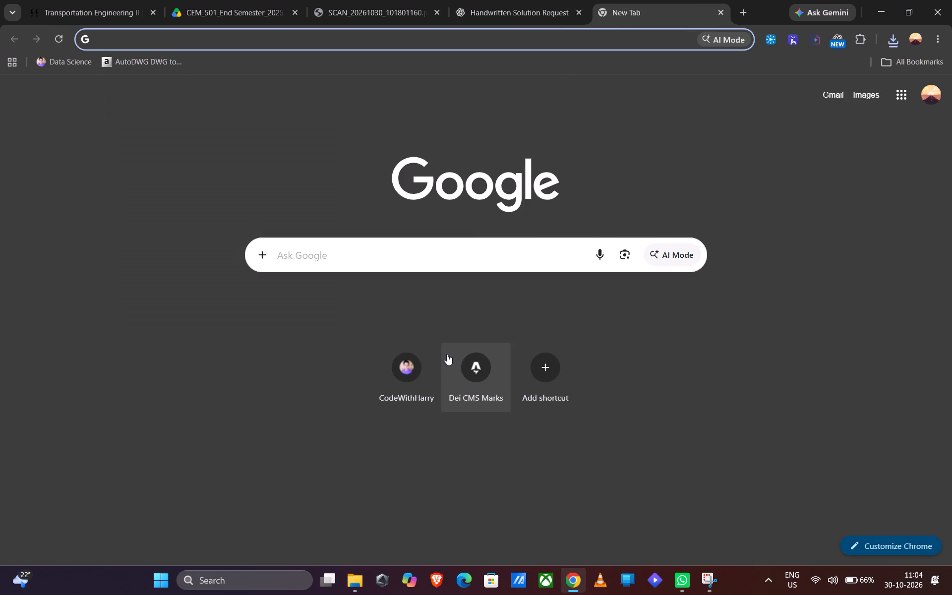
{"action": "left_click", "coordinate": [447, 238]}
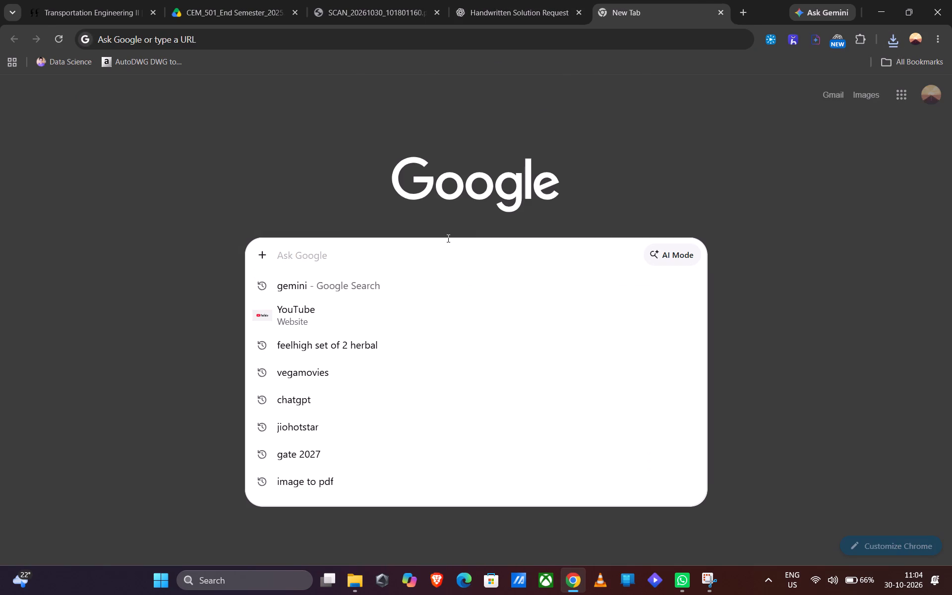
{"action": "type", "text": "mer"}
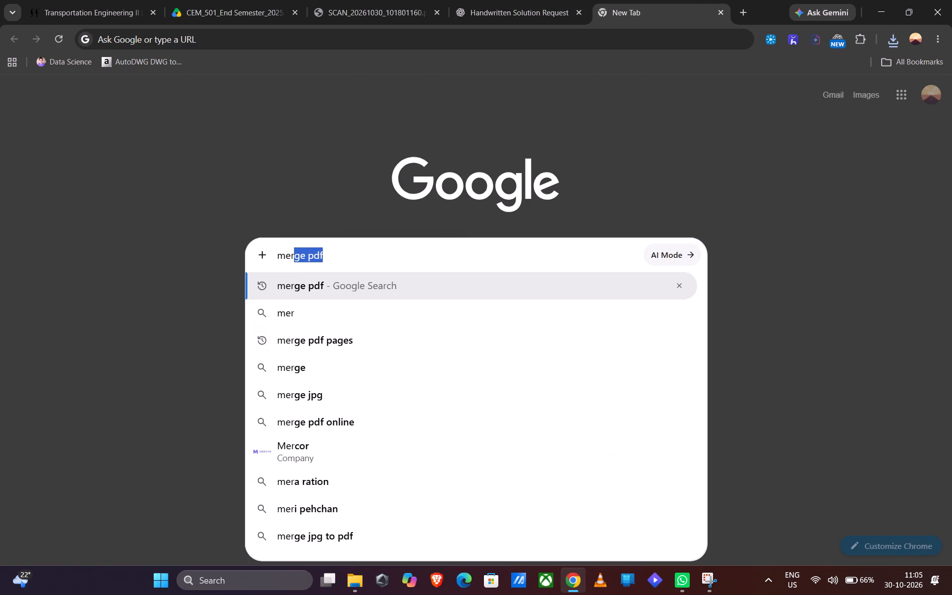
{"action": "key", "text": "BackSpace"}
{"action": "key", "text": "BackSpace"}
{"action": "key", "text": "BackSpace"}
{"action": "key", "text": "BackSpace"}
{"action": "type", "text": "img"}
{"action": "key", "text": "space"}
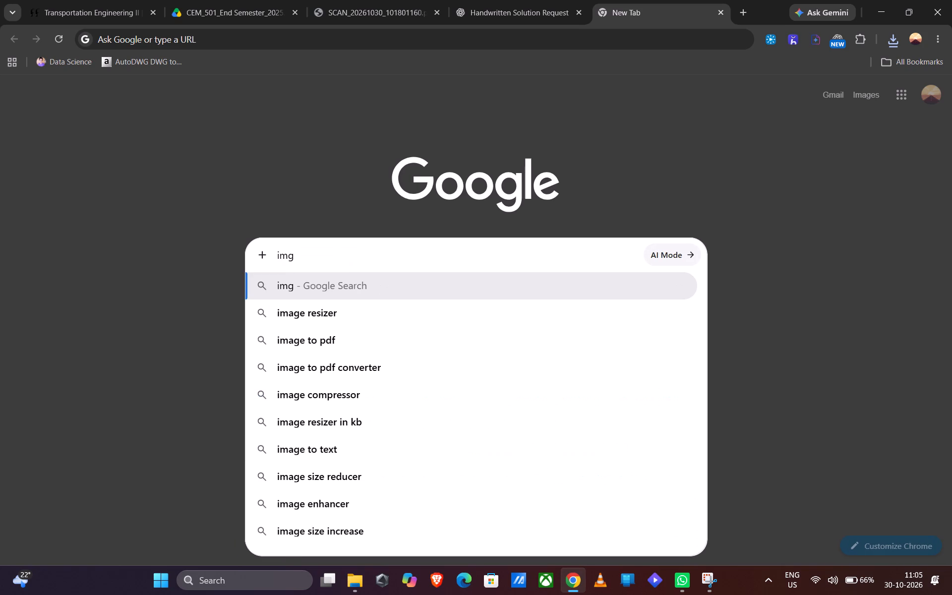
{"action": "key", "text": "Down"}
{"action": "key", "text": "Down"}
{"action": "key", "text": "Return"}
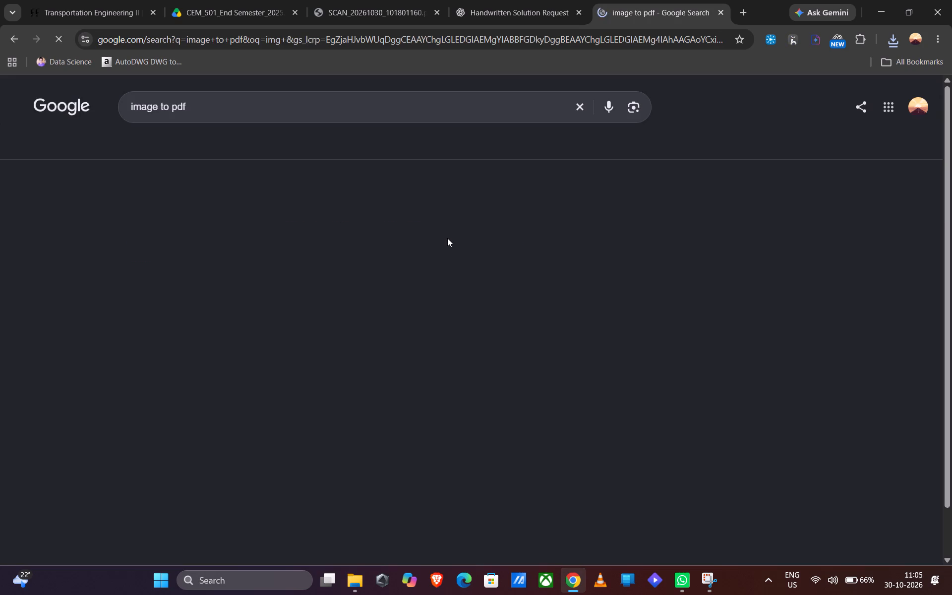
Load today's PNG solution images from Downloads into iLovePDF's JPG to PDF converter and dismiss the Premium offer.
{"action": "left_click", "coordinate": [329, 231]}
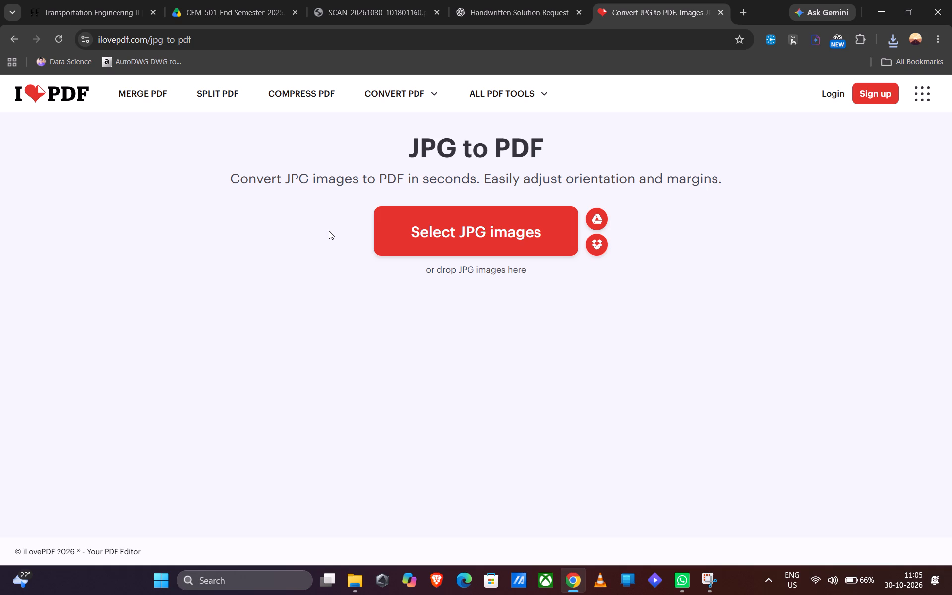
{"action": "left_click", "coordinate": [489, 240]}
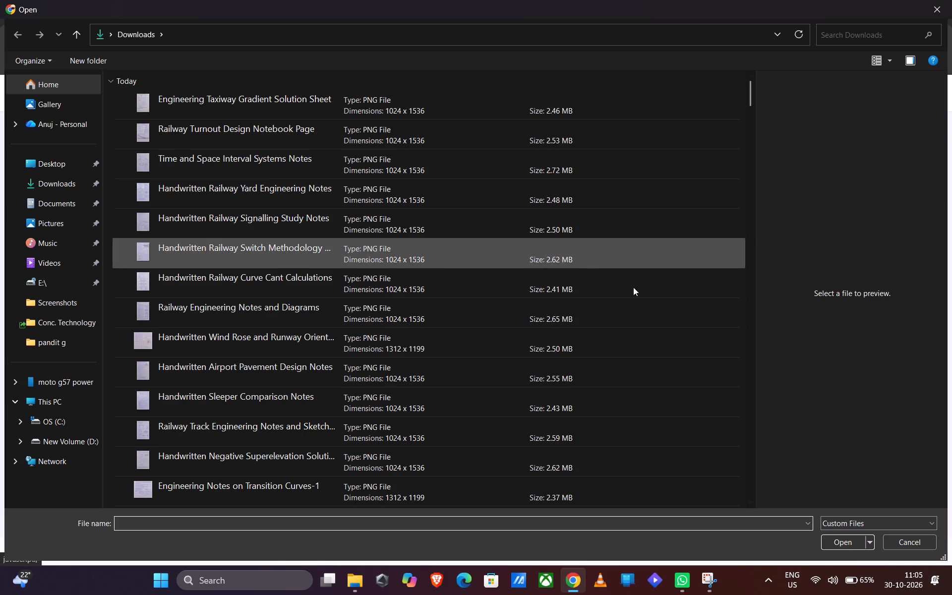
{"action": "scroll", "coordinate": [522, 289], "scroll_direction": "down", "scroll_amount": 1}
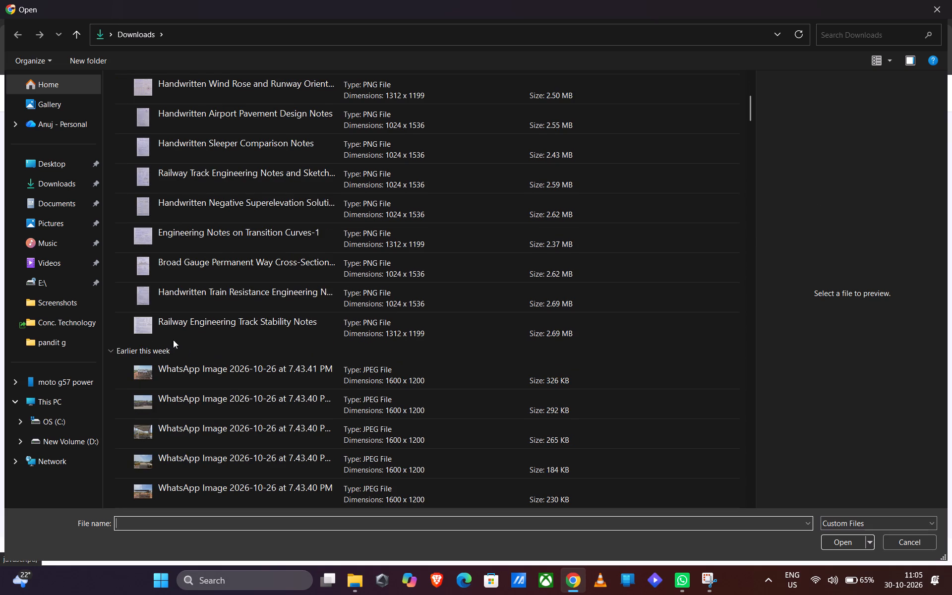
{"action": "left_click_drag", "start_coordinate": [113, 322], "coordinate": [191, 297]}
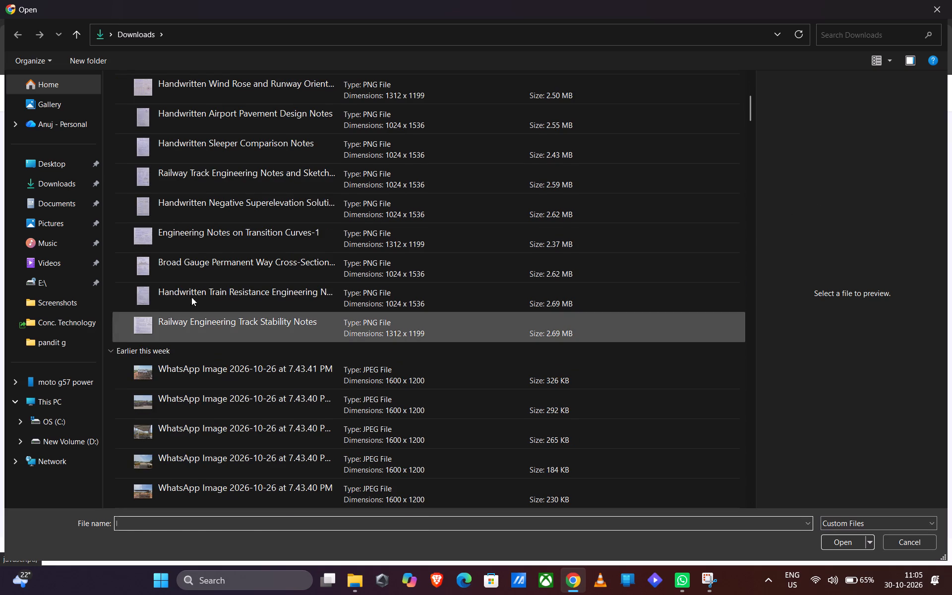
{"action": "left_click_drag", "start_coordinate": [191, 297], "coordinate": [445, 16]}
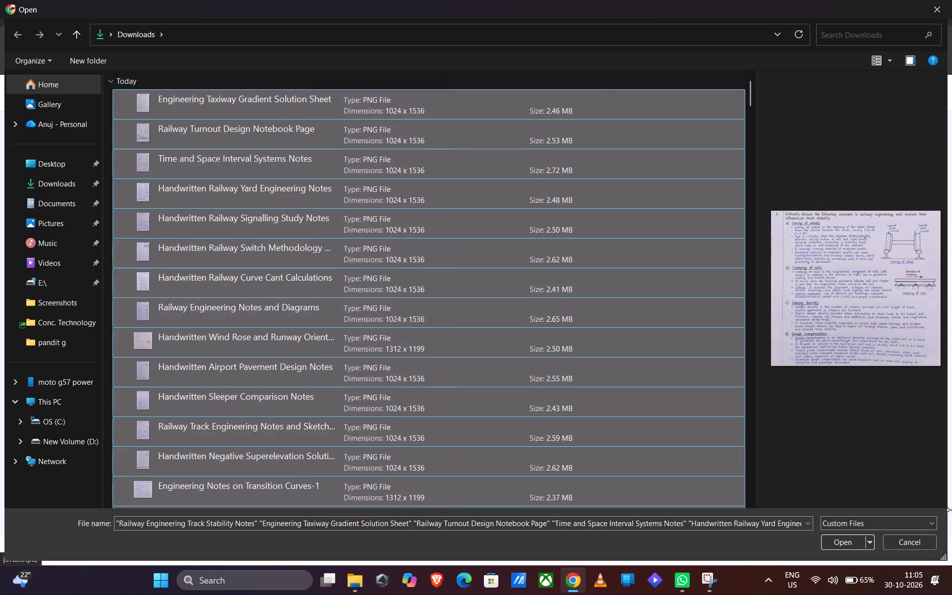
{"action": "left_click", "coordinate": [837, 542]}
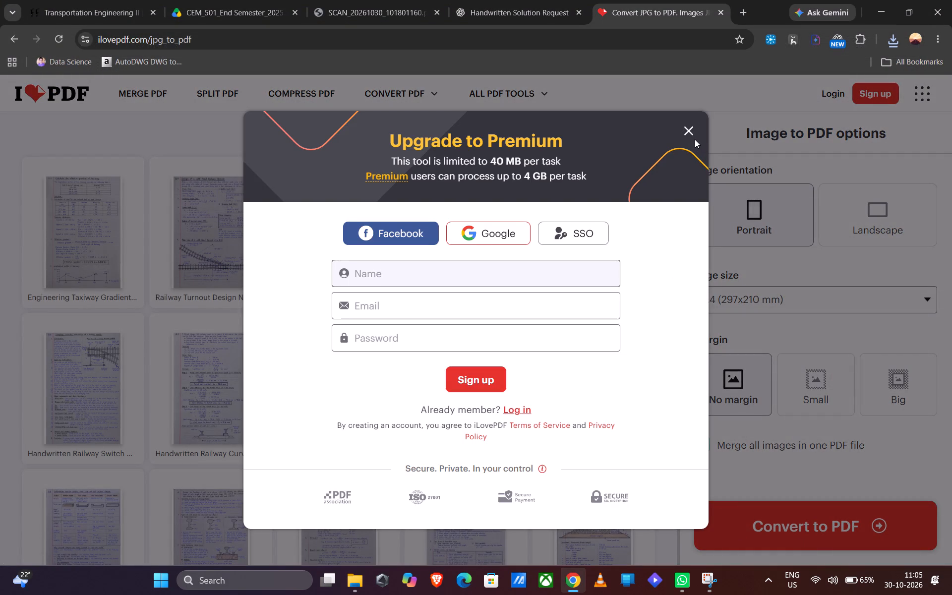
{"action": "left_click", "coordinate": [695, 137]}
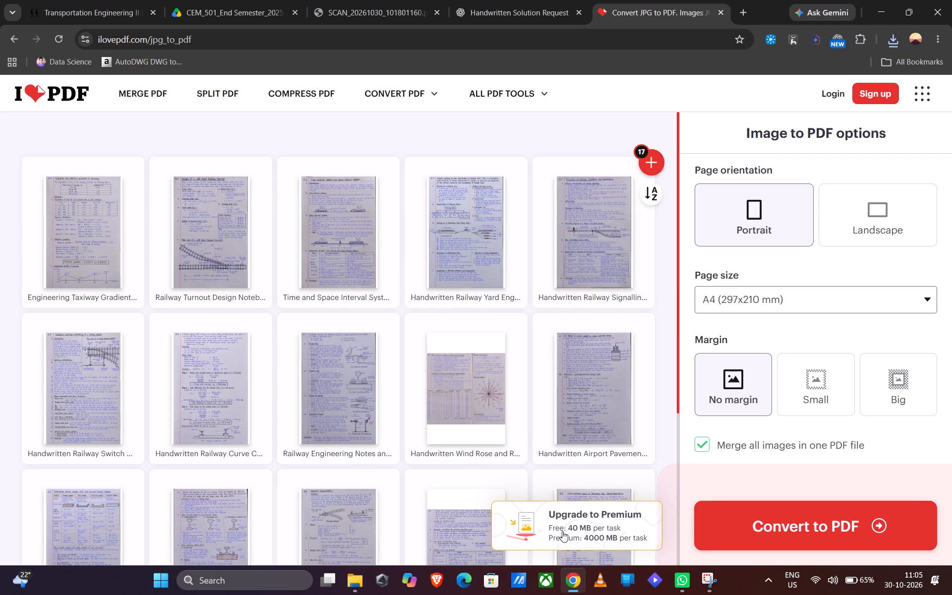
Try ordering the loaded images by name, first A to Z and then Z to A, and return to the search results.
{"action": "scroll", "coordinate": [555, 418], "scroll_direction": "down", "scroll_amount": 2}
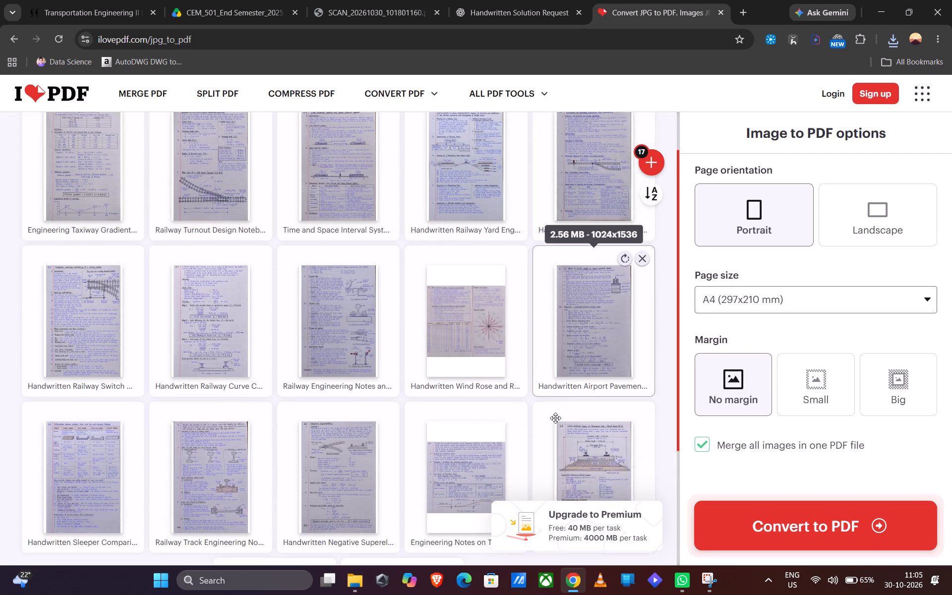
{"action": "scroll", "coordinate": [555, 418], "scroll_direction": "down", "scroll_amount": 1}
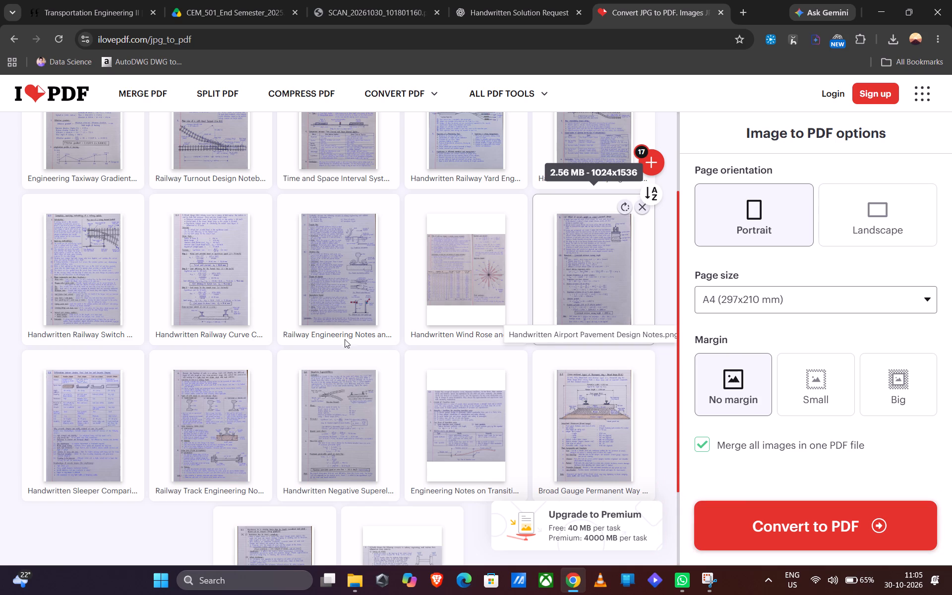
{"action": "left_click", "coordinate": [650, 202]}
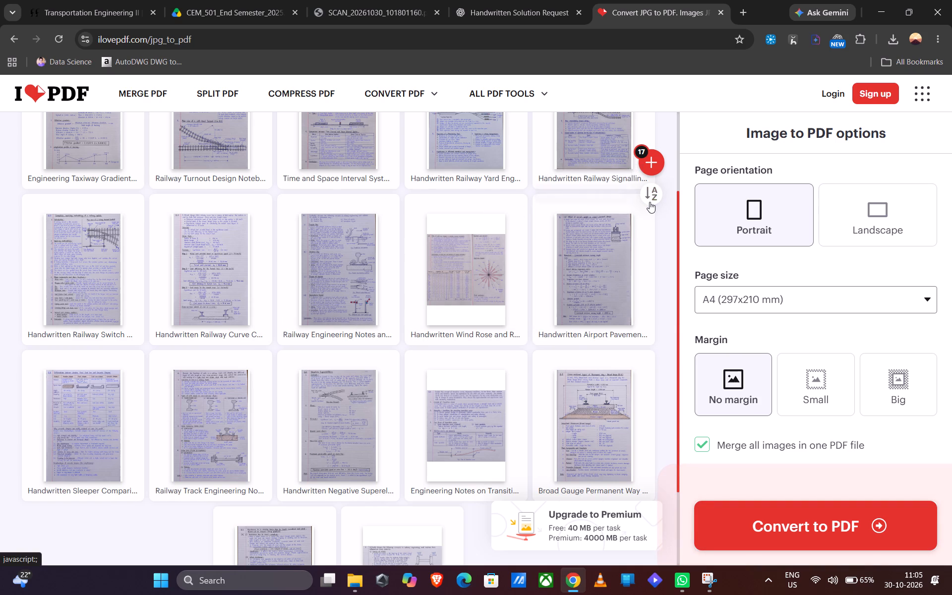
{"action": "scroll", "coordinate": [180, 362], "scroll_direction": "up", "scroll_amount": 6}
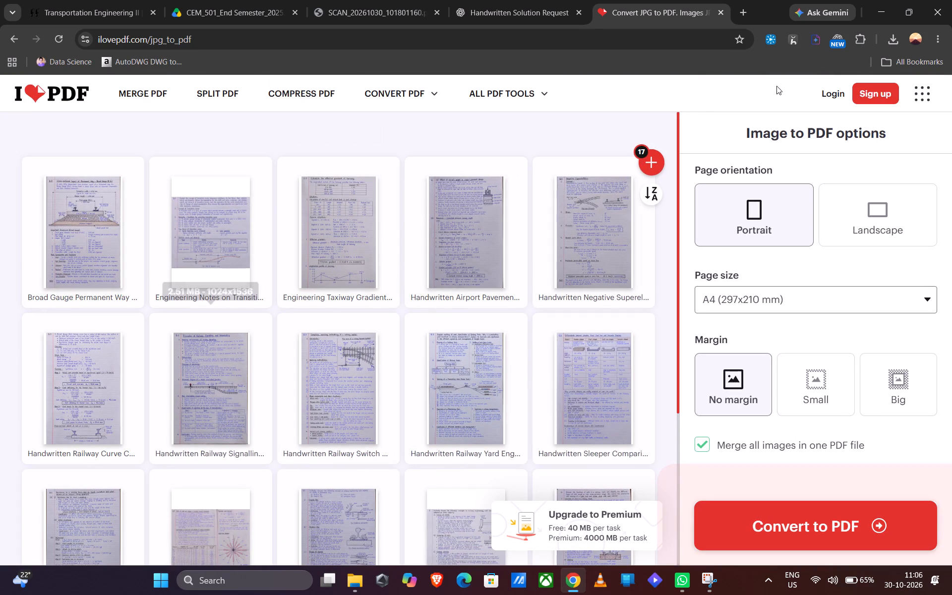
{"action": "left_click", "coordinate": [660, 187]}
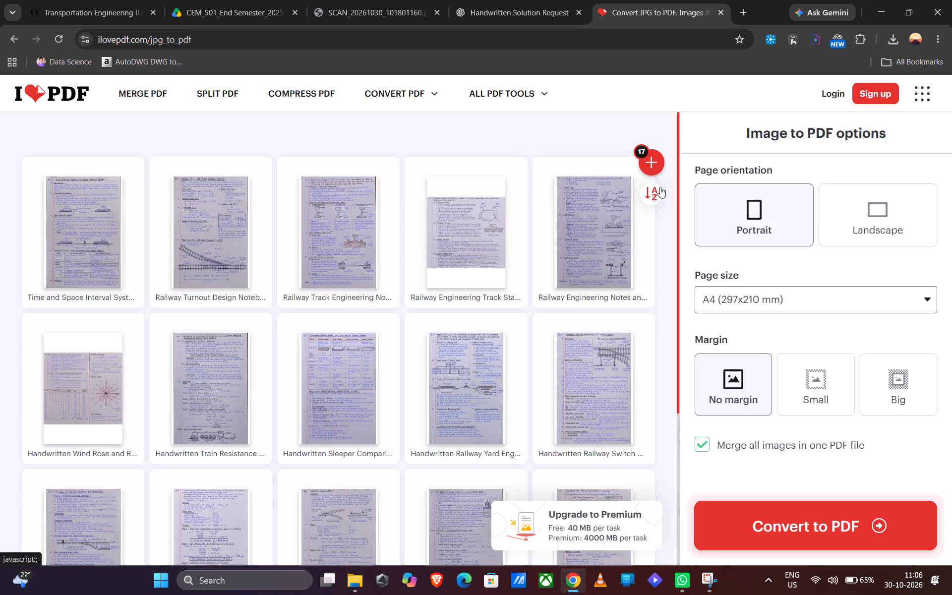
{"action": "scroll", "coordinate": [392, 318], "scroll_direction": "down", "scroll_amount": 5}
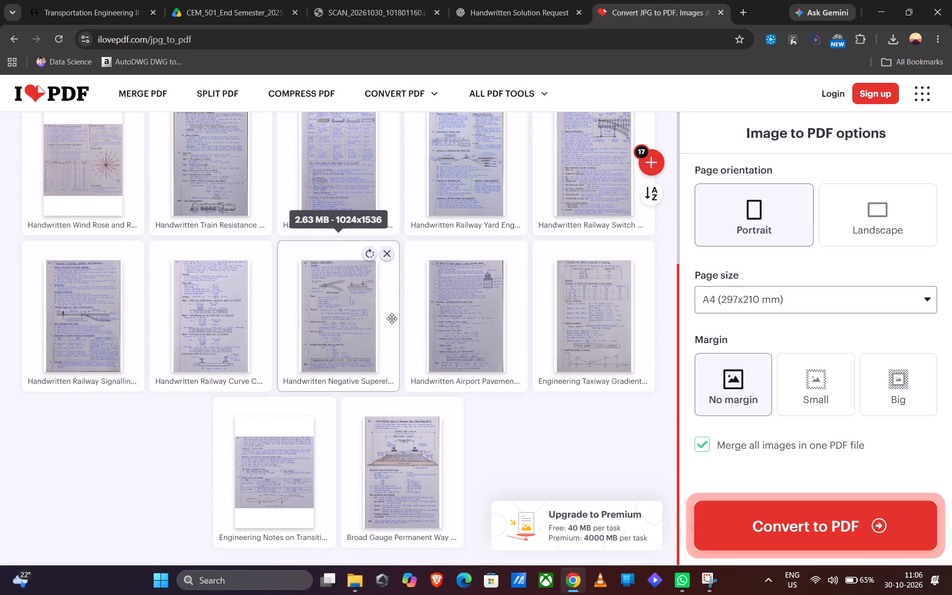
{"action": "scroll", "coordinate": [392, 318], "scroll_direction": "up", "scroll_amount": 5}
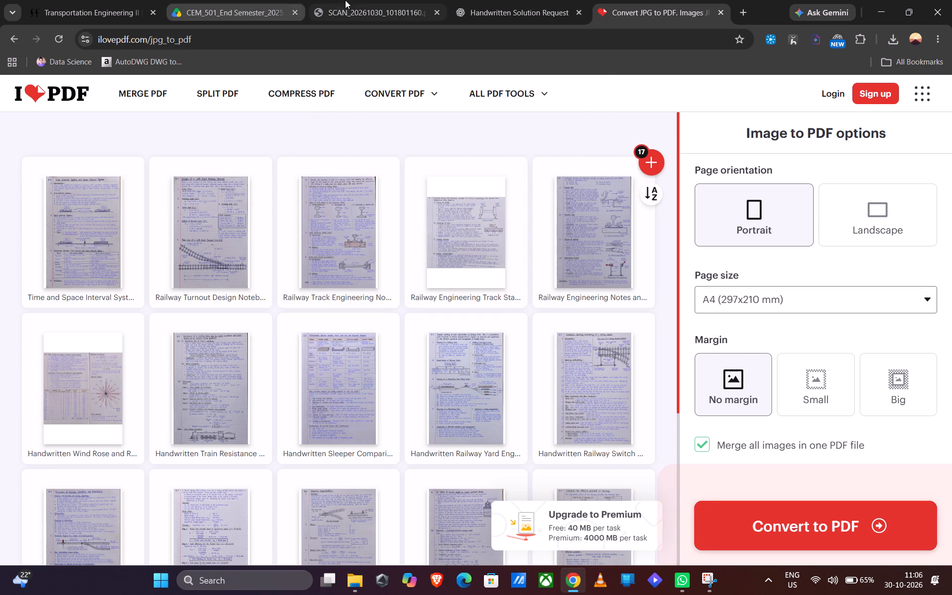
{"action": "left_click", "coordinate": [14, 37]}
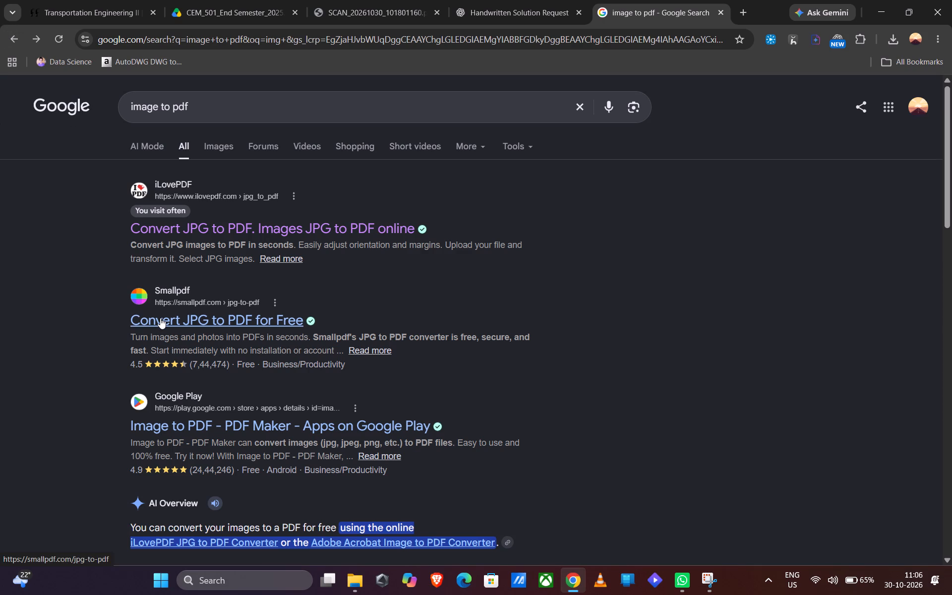
Load today's PNG images, from Engineering Taxiway Gradient Solution Sheet through Railway Engineering Track Stability Notes, into Smallpdf's JPG to PDF converter.
{"action": "left_click", "coordinate": [220, 319]}
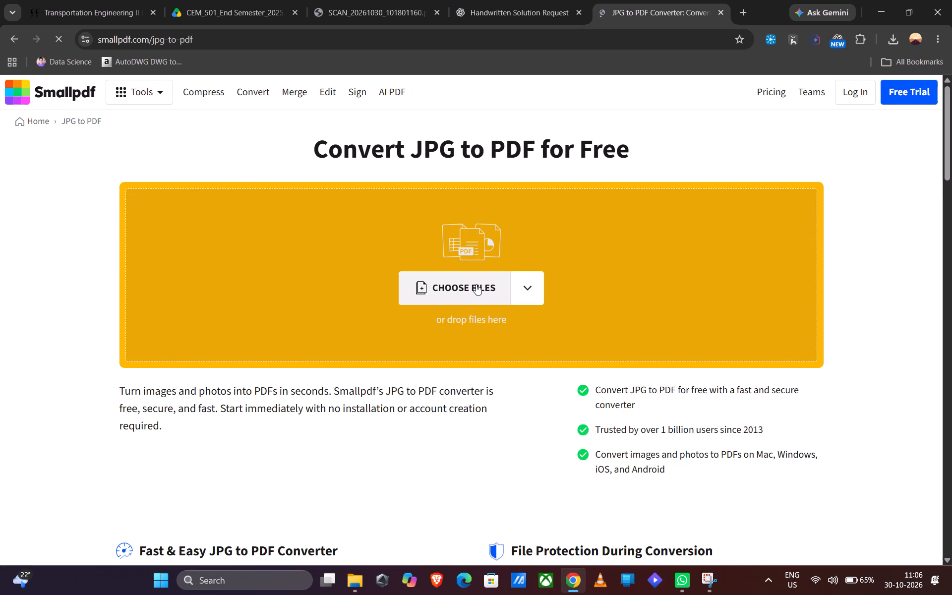
{"action": "left_click", "coordinate": [476, 284]}
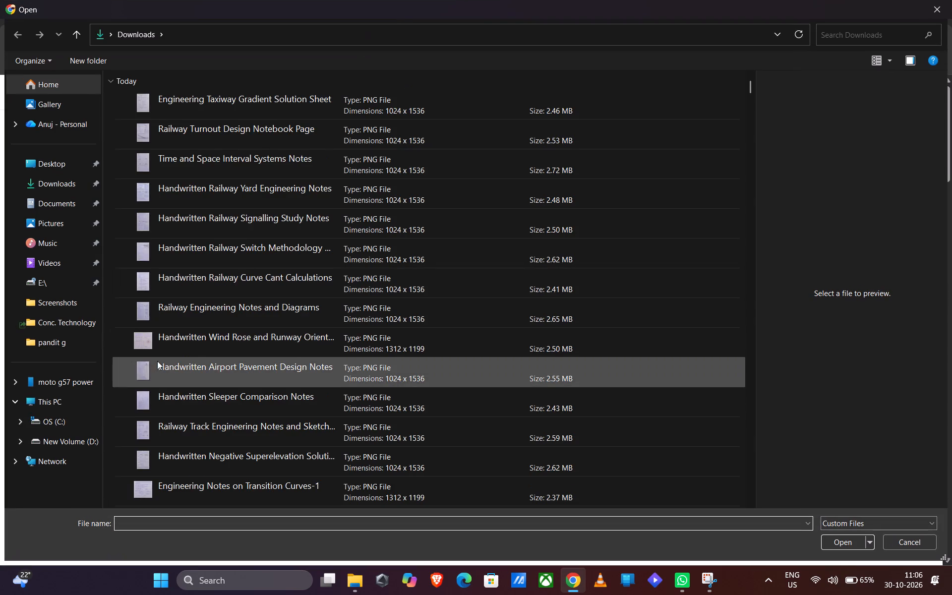
{"action": "scroll", "coordinate": [153, 370], "scroll_direction": "down", "scroll_amount": 2}
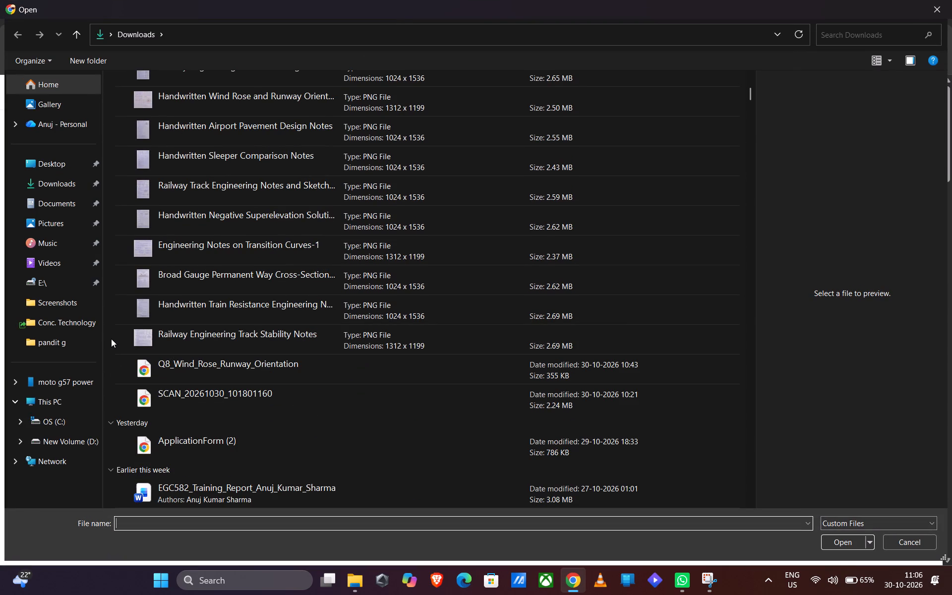
{"action": "left_click_drag", "start_coordinate": [111, 339], "coordinate": [543, 0]}
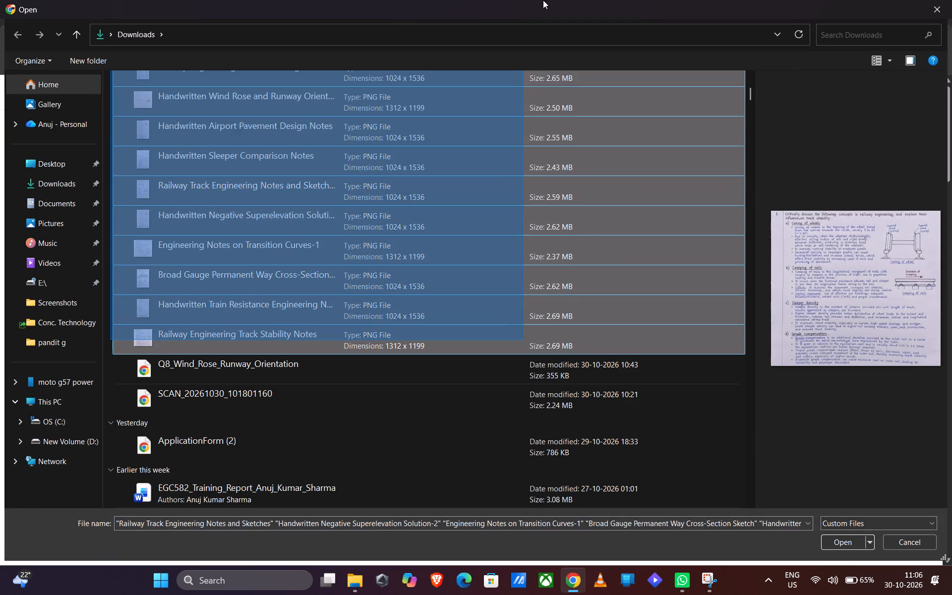
{"action": "left_click_drag", "start_coordinate": [543, 0], "coordinate": [549, 0]}
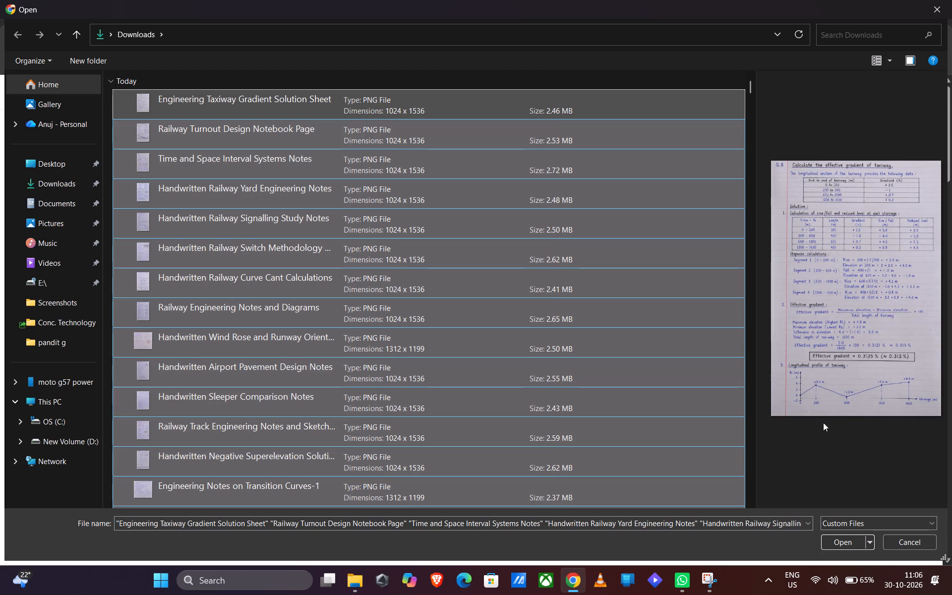
{"action": "left_click", "coordinate": [840, 548]}
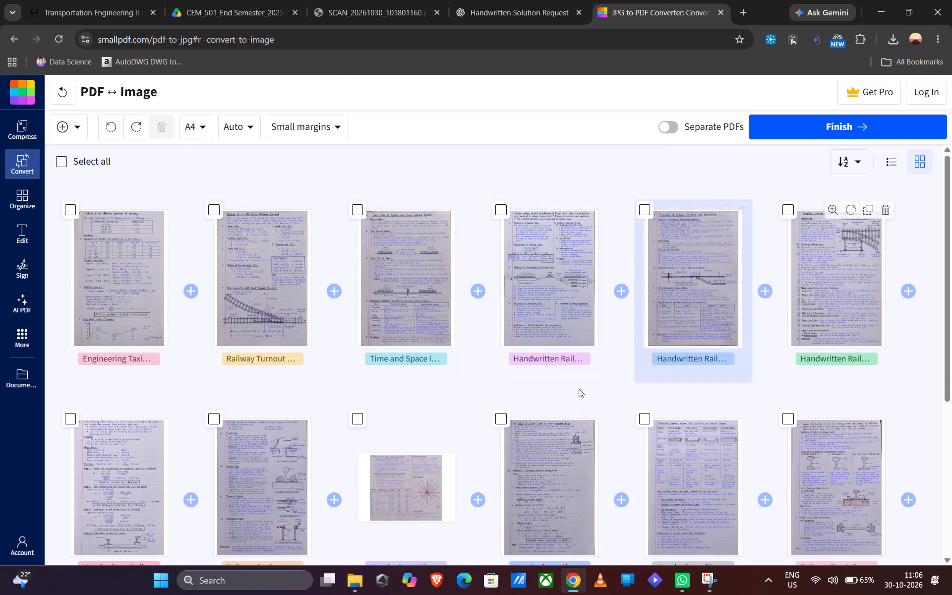
Sort the loaded solution images by name in reverse alphabetical order.
{"action": "scroll", "coordinate": [536, 400], "scroll_direction": "down", "scroll_amount": 6}
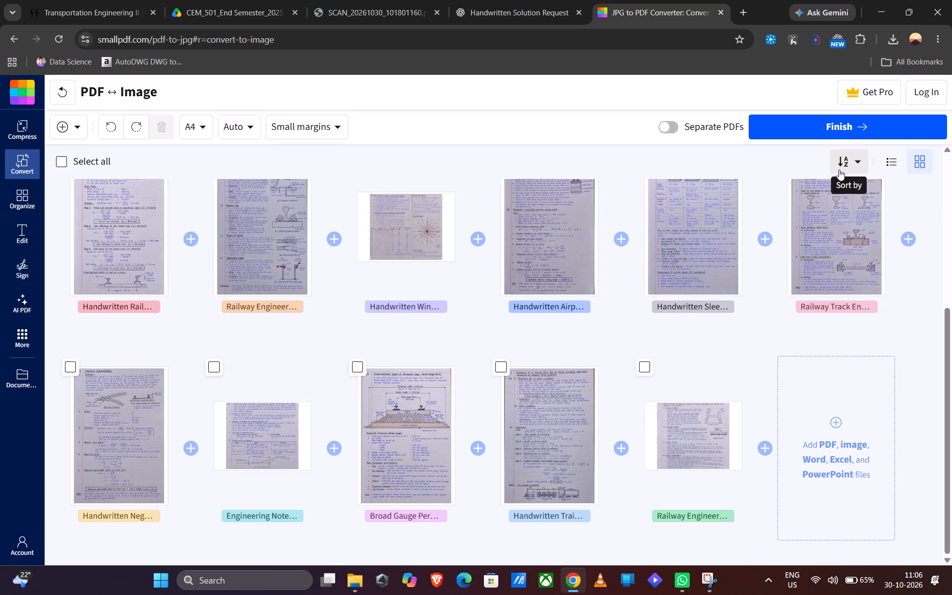
{"action": "left_click", "coordinate": [859, 168]}
{"action": "left_click", "coordinate": [803, 226]}
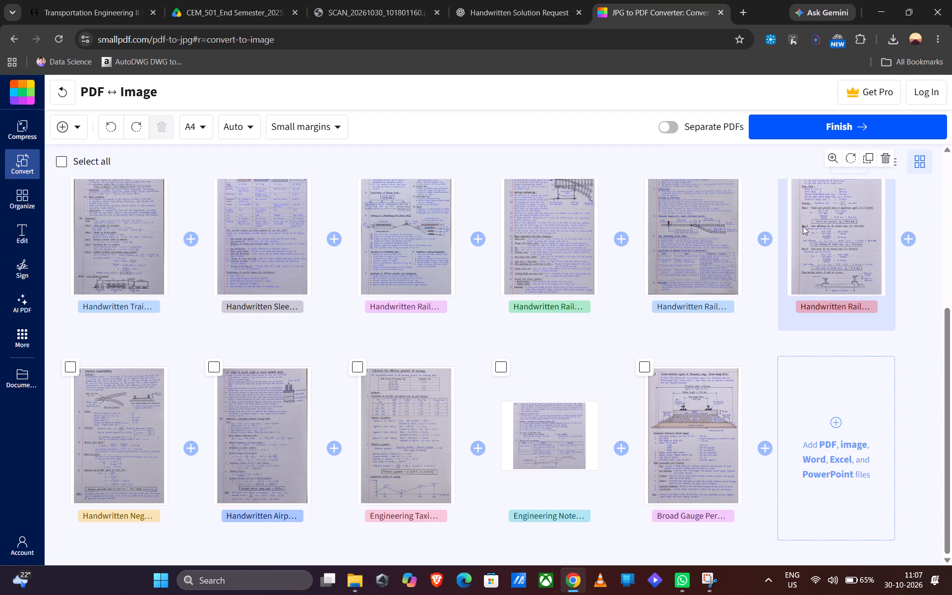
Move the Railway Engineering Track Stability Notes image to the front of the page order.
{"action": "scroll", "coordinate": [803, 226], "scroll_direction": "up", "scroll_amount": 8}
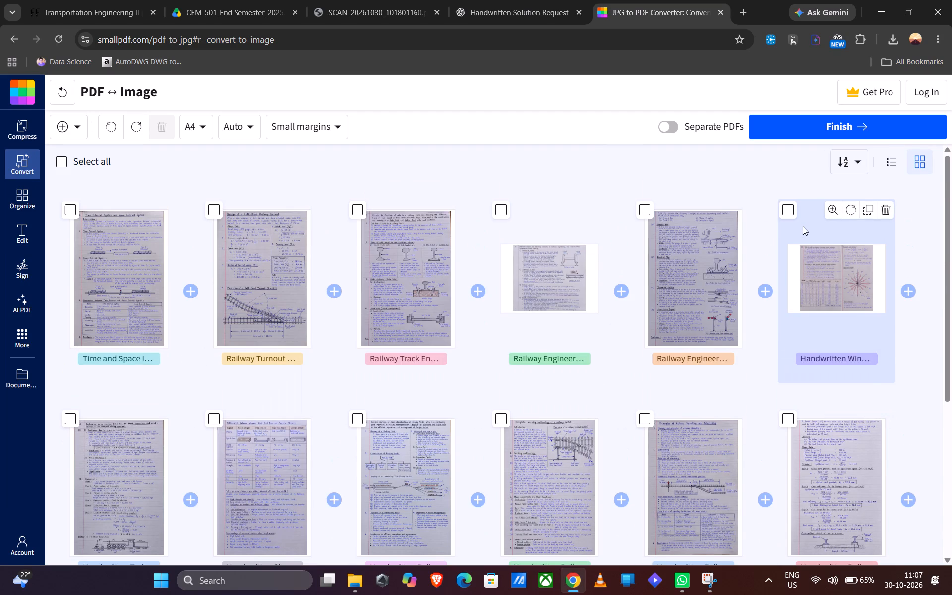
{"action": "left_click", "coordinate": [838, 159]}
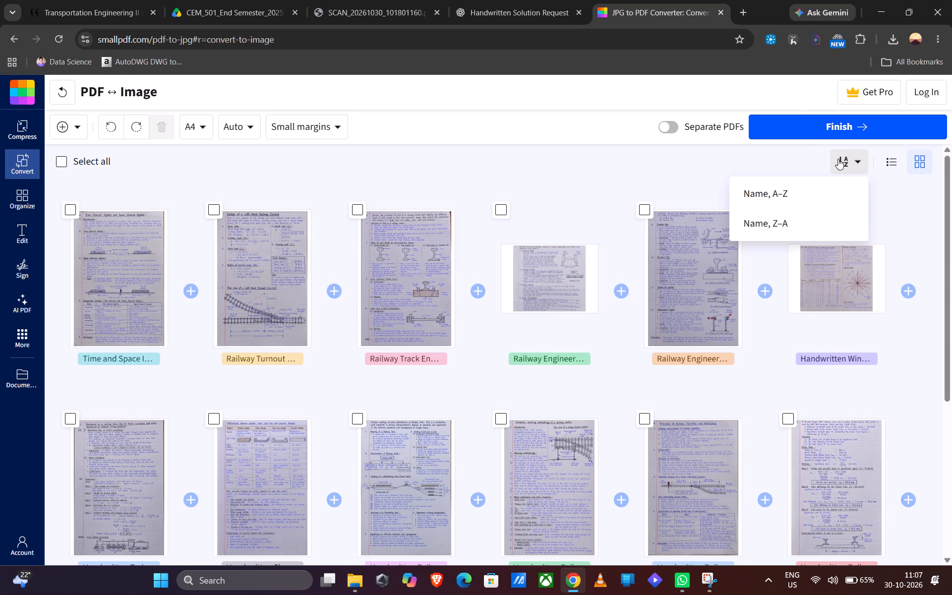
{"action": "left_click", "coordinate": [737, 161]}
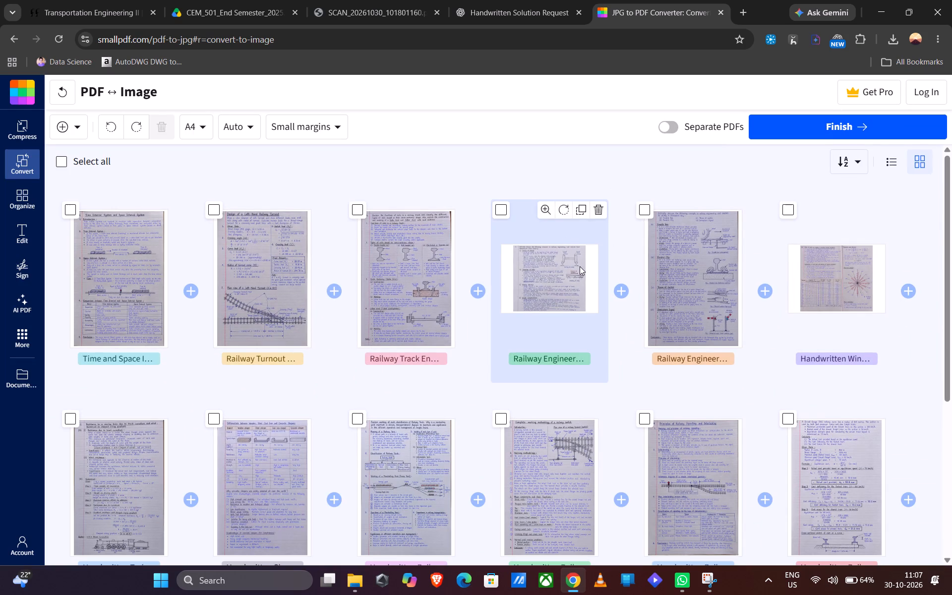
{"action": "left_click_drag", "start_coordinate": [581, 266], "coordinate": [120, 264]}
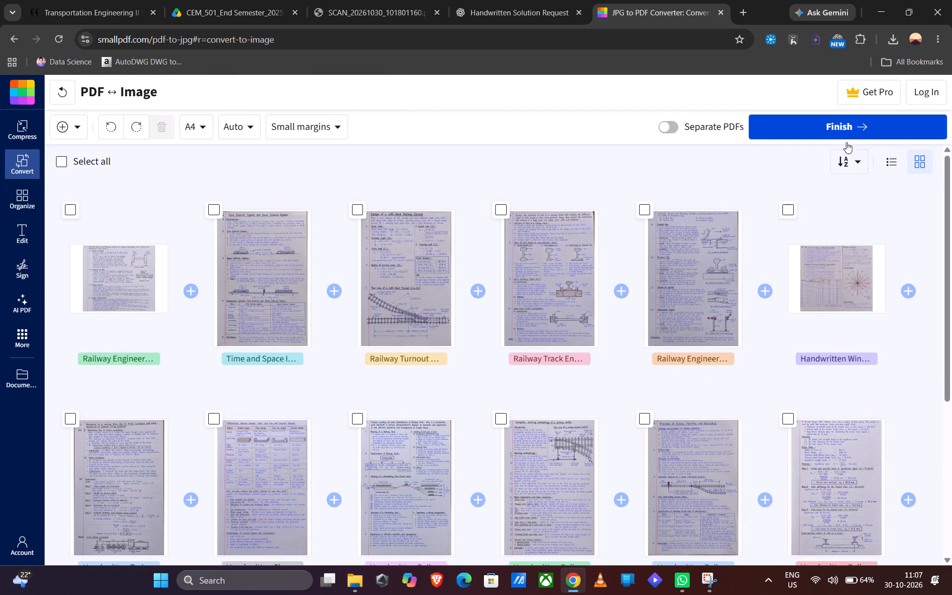
Start the conversion over, discarding all loaded images.
{"action": "left_click", "coordinate": [62, 100]}
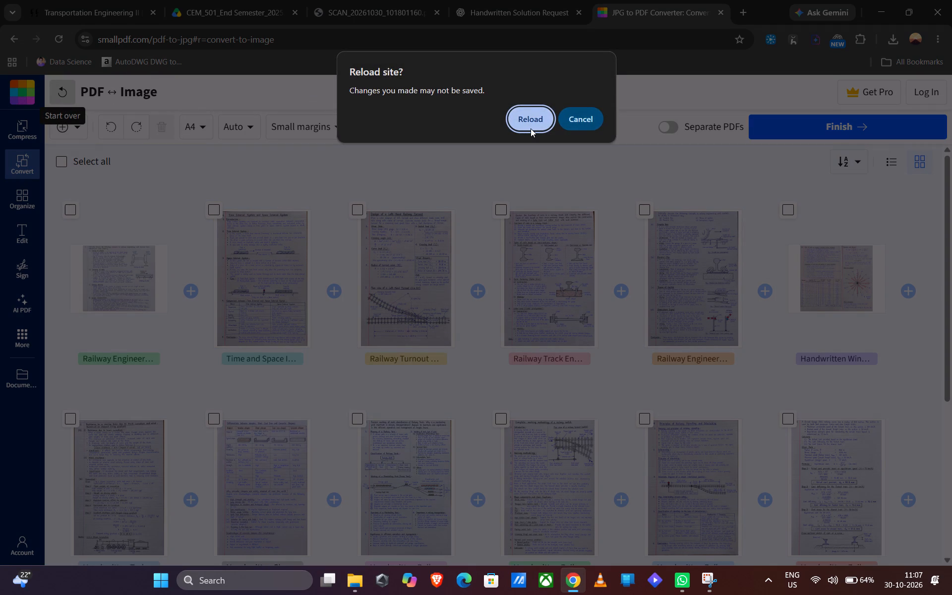
{"action": "left_click", "coordinate": [533, 124]}
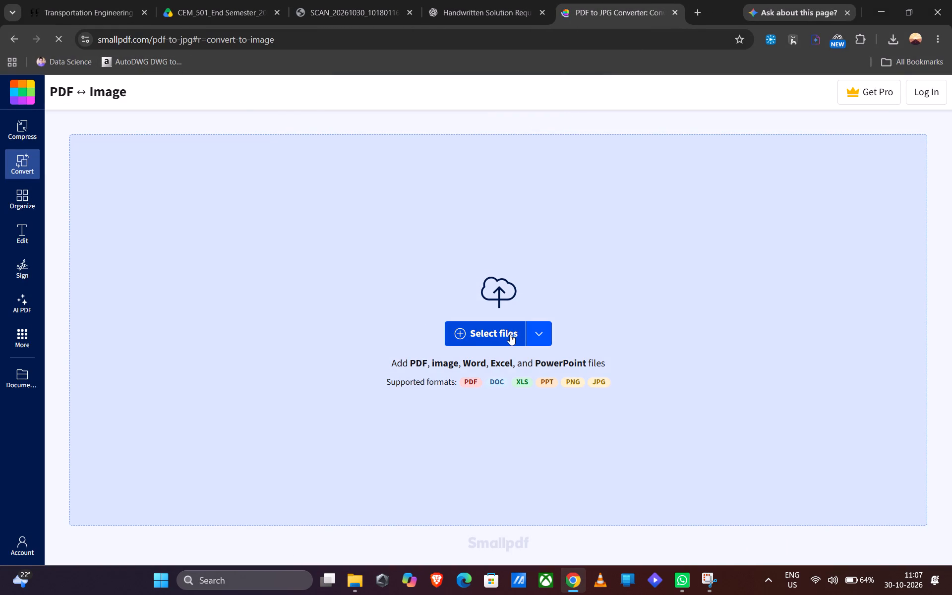
Load the Transition Curves-1, Broad Gauge Permanent Way, Train Resistance and Track Stability images from Downloads into the converter.
{"action": "left_click", "coordinate": [510, 331]}
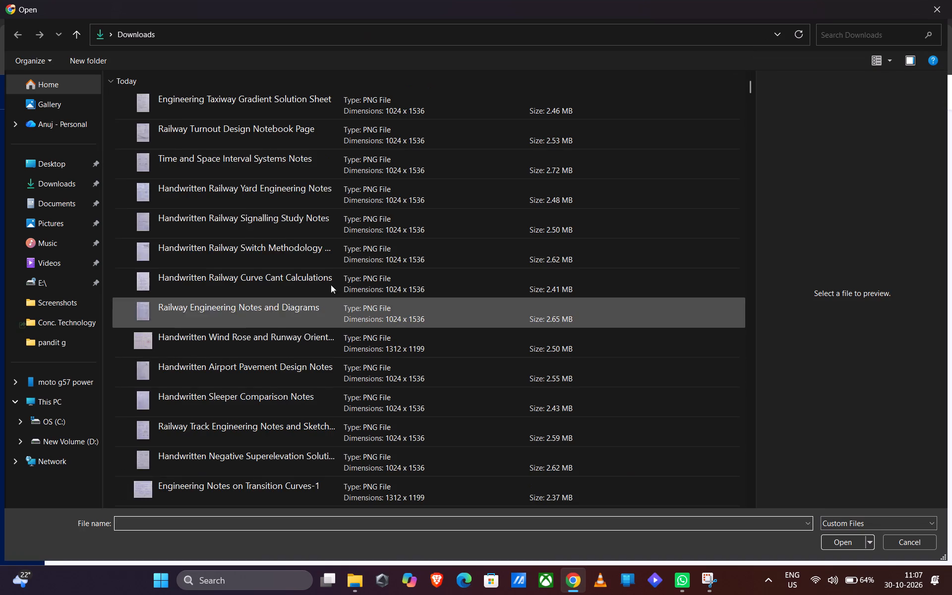
{"action": "scroll", "coordinate": [316, 395], "scroll_direction": "down", "scroll_amount": 3}
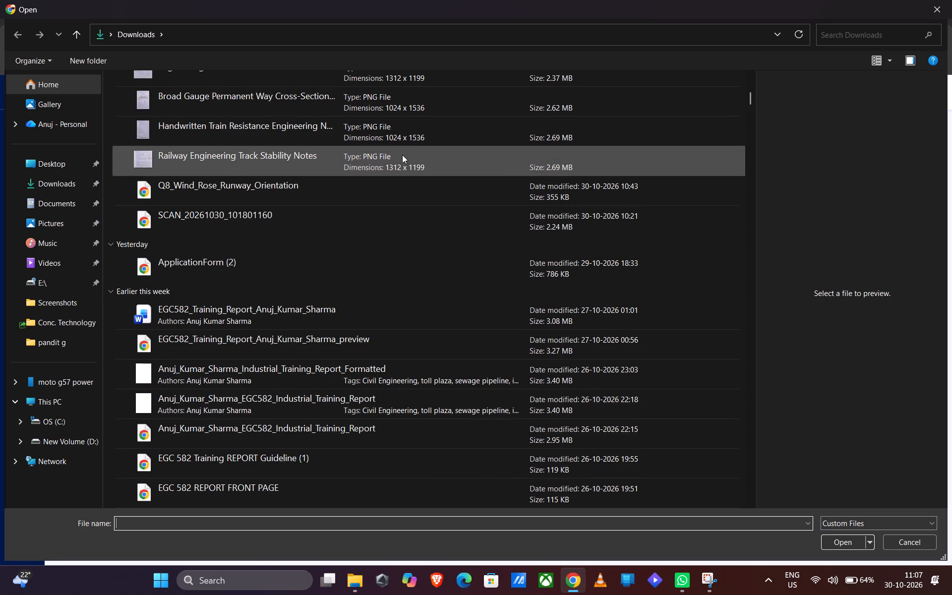
{"action": "scroll", "coordinate": [402, 155], "scroll_direction": "up", "scroll_amount": 3}
{"action": "left_click", "coordinate": [296, 402]}
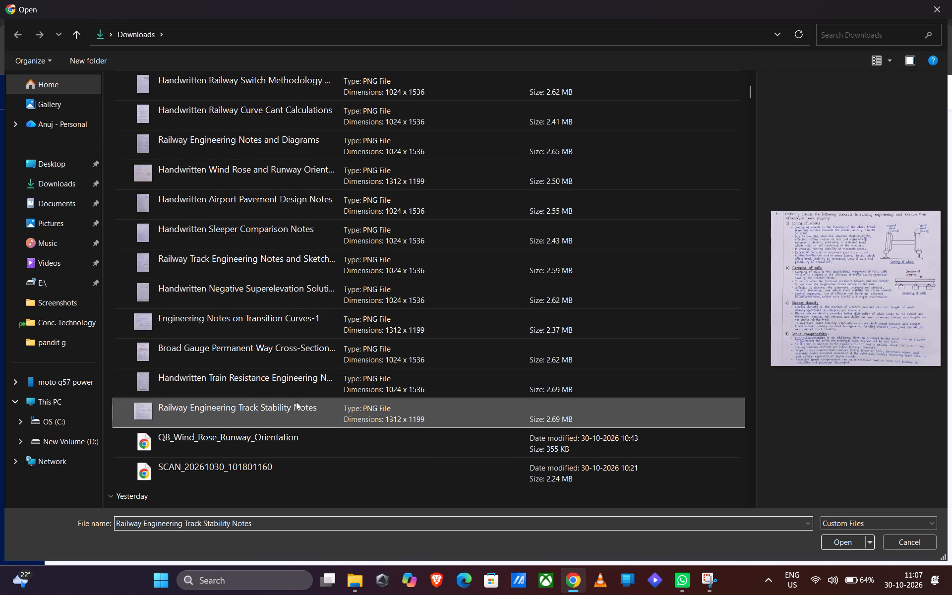
{"action": "left_click", "coordinate": [334, 388]}
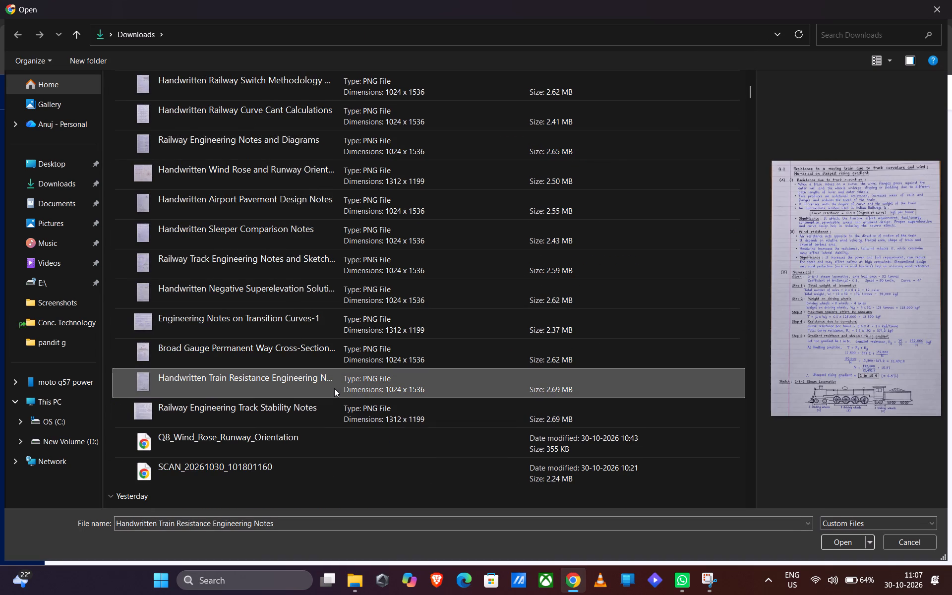
{"action": "left_click", "coordinate": [107, 420]}
{"action": "left_click_drag", "start_coordinate": [107, 420], "coordinate": [150, 404]}
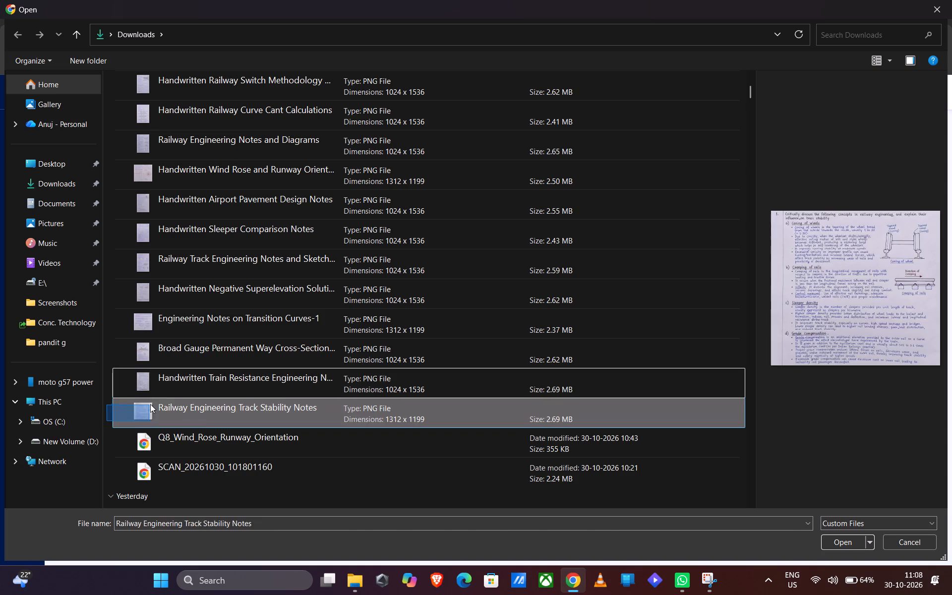
{"action": "left_click_drag", "start_coordinate": [150, 404], "coordinate": [237, 331]}
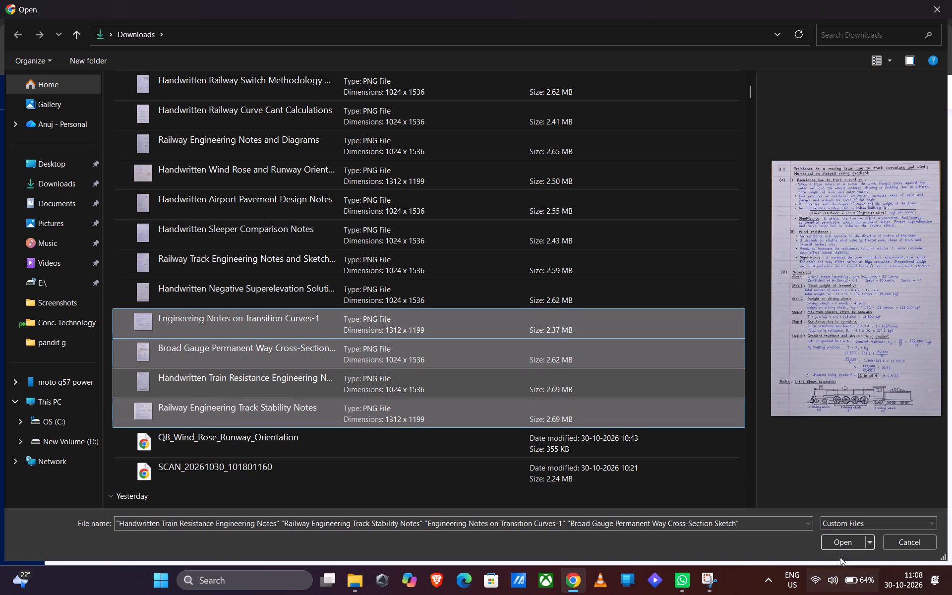
{"action": "left_click", "coordinate": [838, 542]}
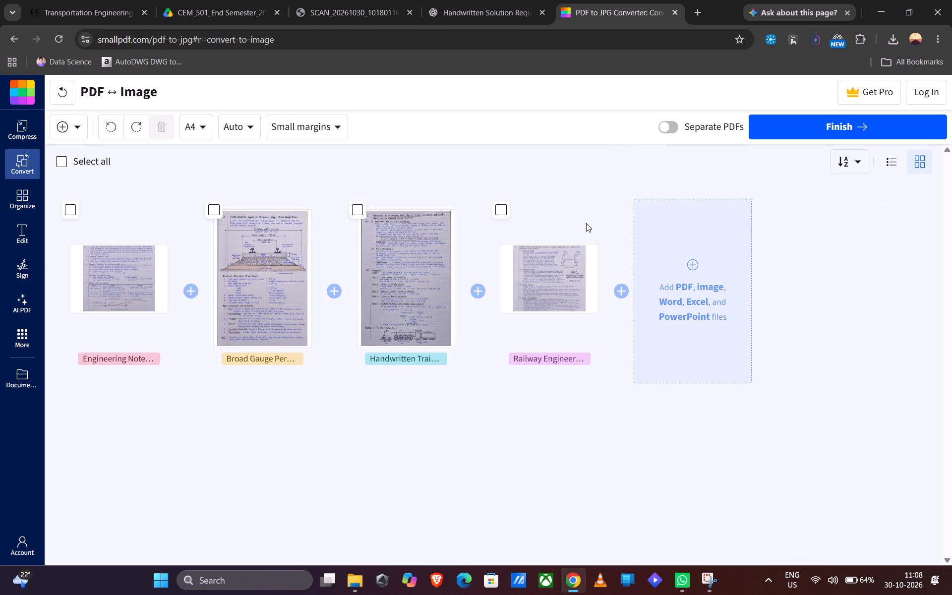
Move the Railway Engineering Track Stability Notes image to first place in the page order.
{"action": "scroll", "coordinate": [171, 333], "scroll_direction": "up", "scroll_amount": 1}
{"action": "scroll", "coordinate": [87, 327], "scroll_direction": "up", "scroll_amount": 3}
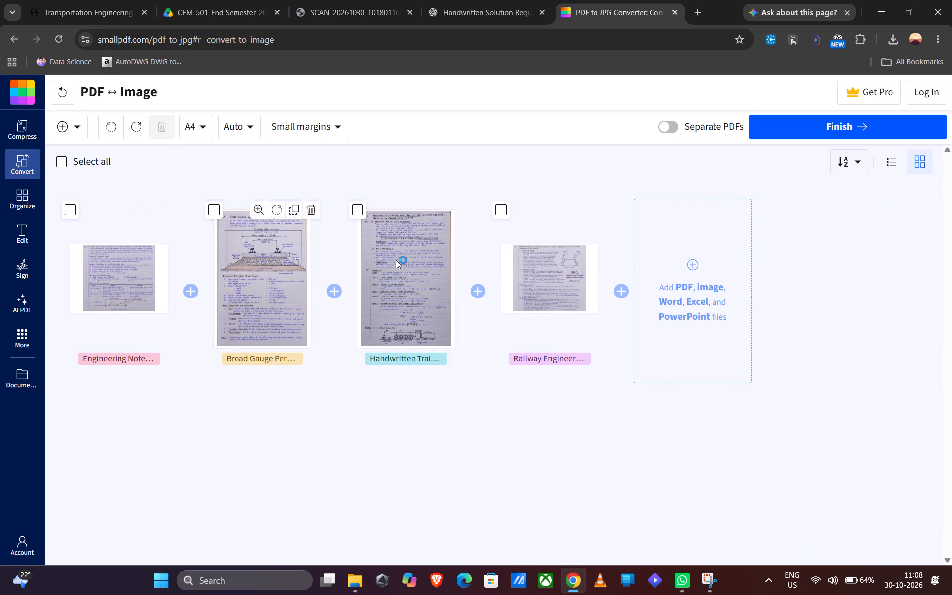
{"action": "left_click_drag", "start_coordinate": [554, 296], "coordinate": [374, 316]}
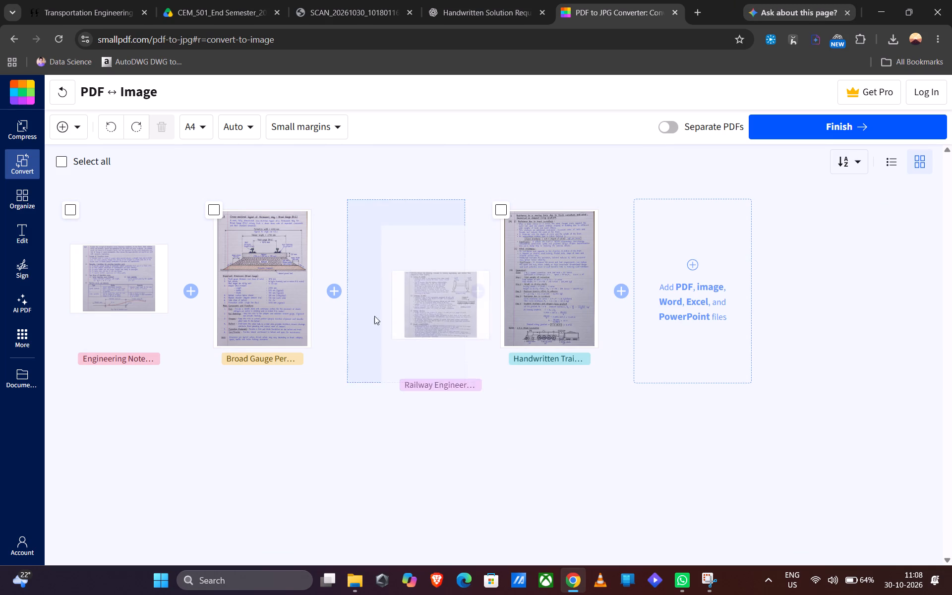
{"action": "left_click_drag", "start_coordinate": [374, 316], "coordinate": [122, 273]}
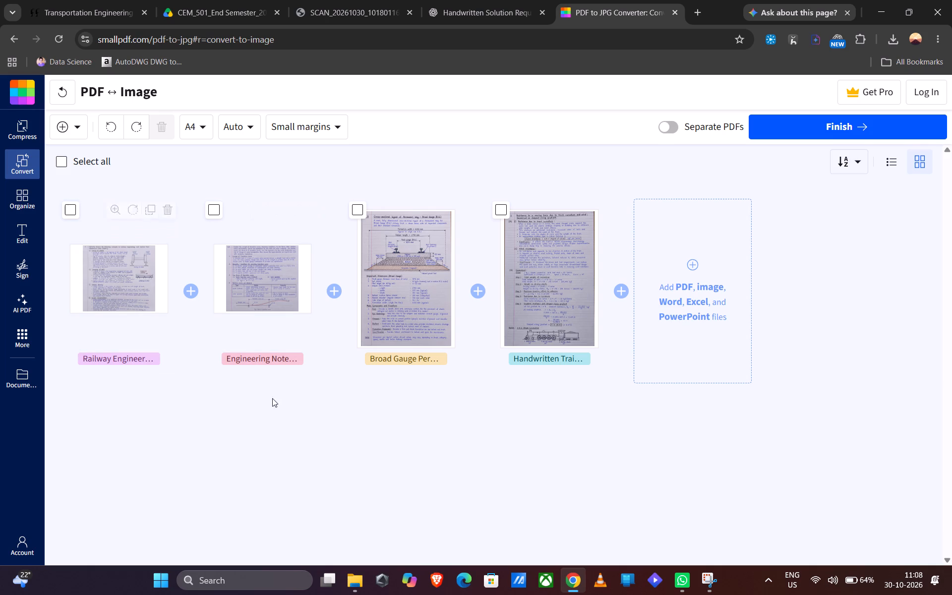
Check the question order on the pages and move the Handwritten Train Resistance image to second place.
{"action": "scroll", "coordinate": [273, 426], "scroll_direction": "up", "scroll_amount": 3, "text": "ctrl"}
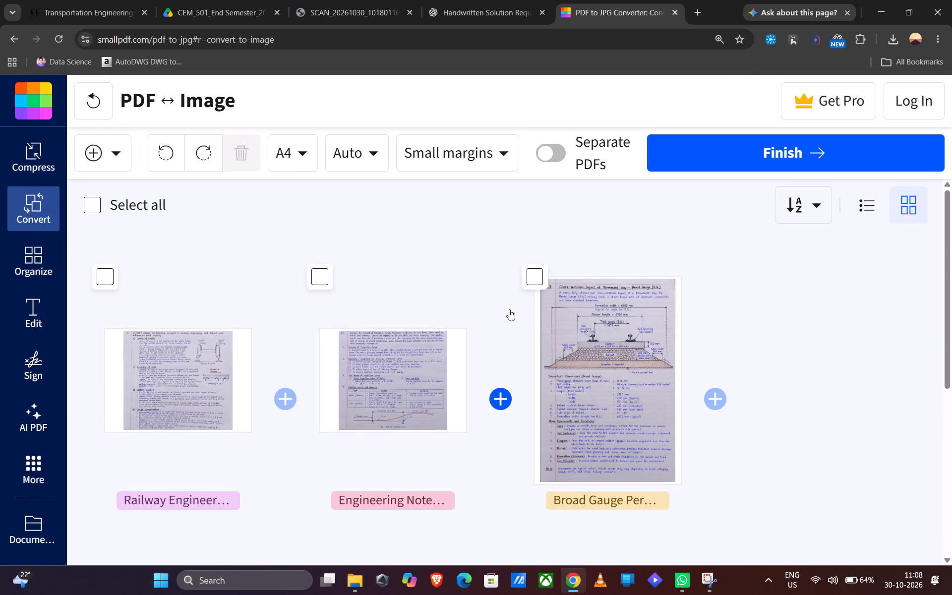
{"action": "scroll", "coordinate": [524, 336], "scroll_direction": "down", "scroll_amount": 2, "text": "ctrl"}
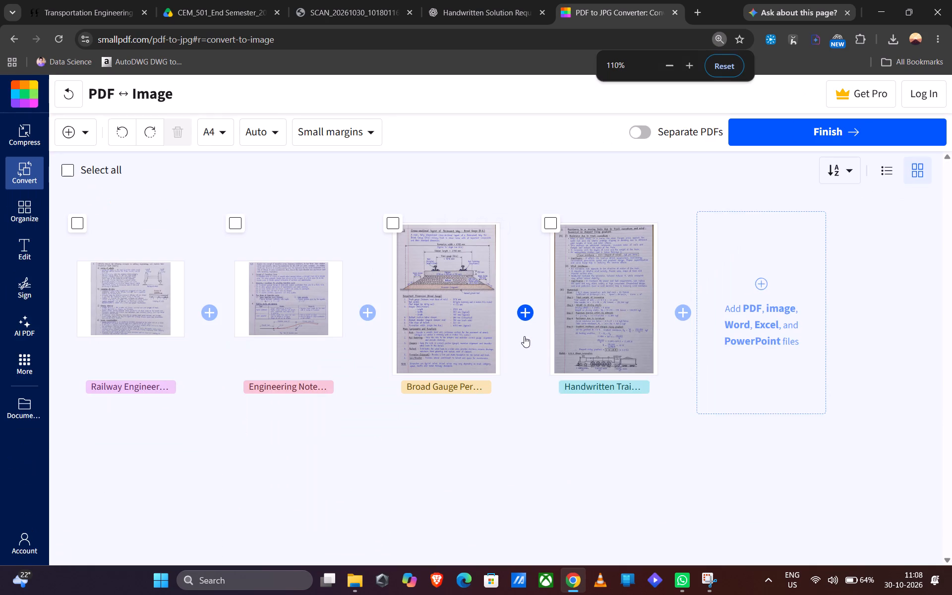
{"action": "scroll", "coordinate": [598, 289], "scroll_direction": "up", "scroll_amount": 2, "text": "ctrl"}
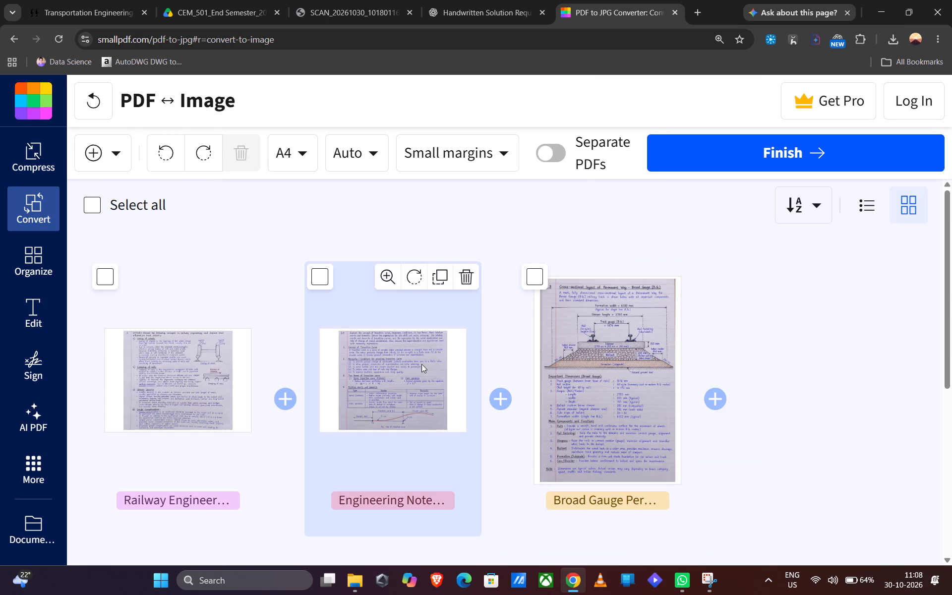
{"action": "scroll", "coordinate": [317, 367], "scroll_direction": "down", "scroll_amount": 1}
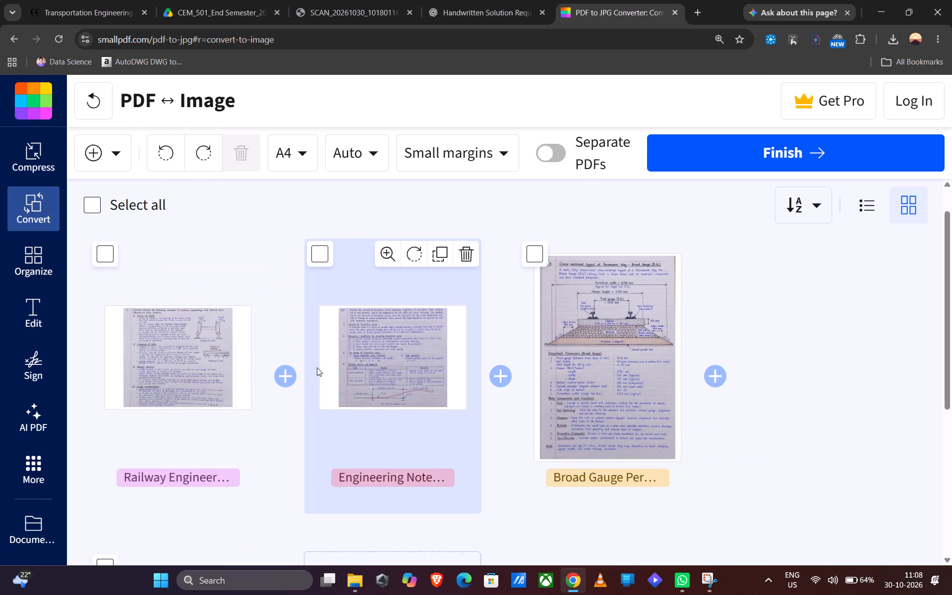
{"action": "scroll", "coordinate": [317, 367], "scroll_direction": "down", "scroll_amount": 3}
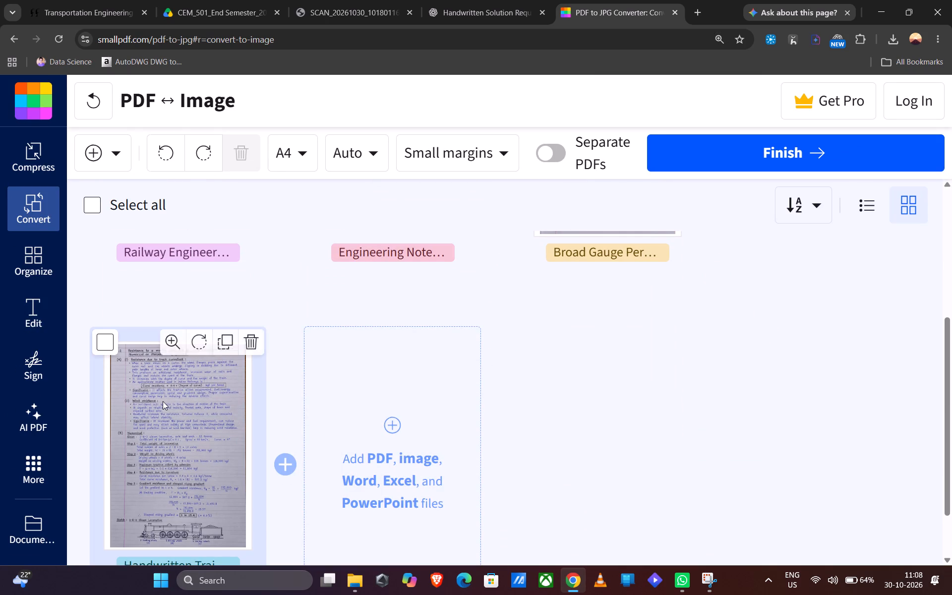
{"action": "left_click_drag", "start_coordinate": [162, 402], "coordinate": [348, 175]}
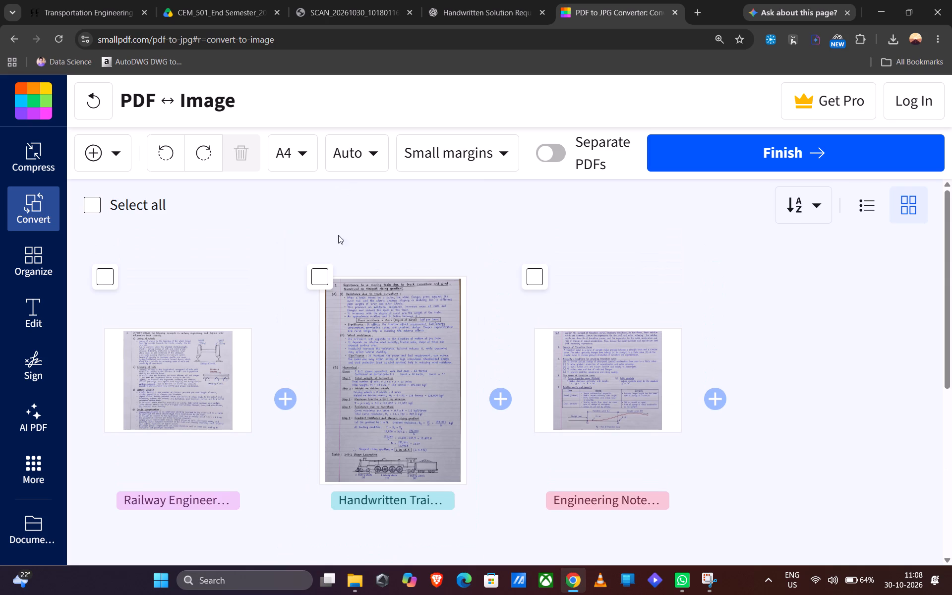
Move the Broad Gauge Permanent Way image to third place, ahead of the Transition Curves notes.
{"action": "scroll", "coordinate": [561, 355], "scroll_direction": "down", "scroll_amount": 6}
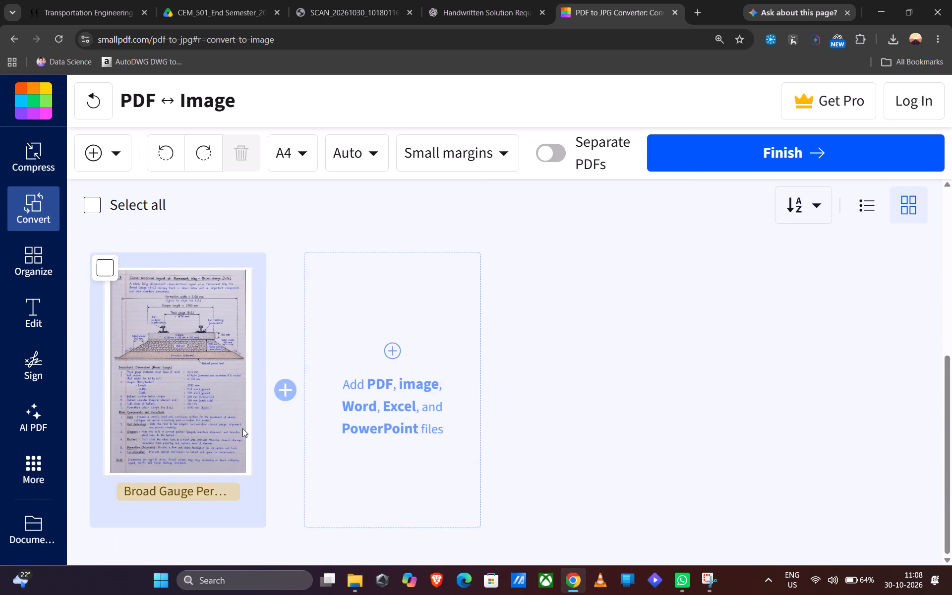
{"action": "left_click_drag", "start_coordinate": [145, 418], "coordinate": [608, 378]}
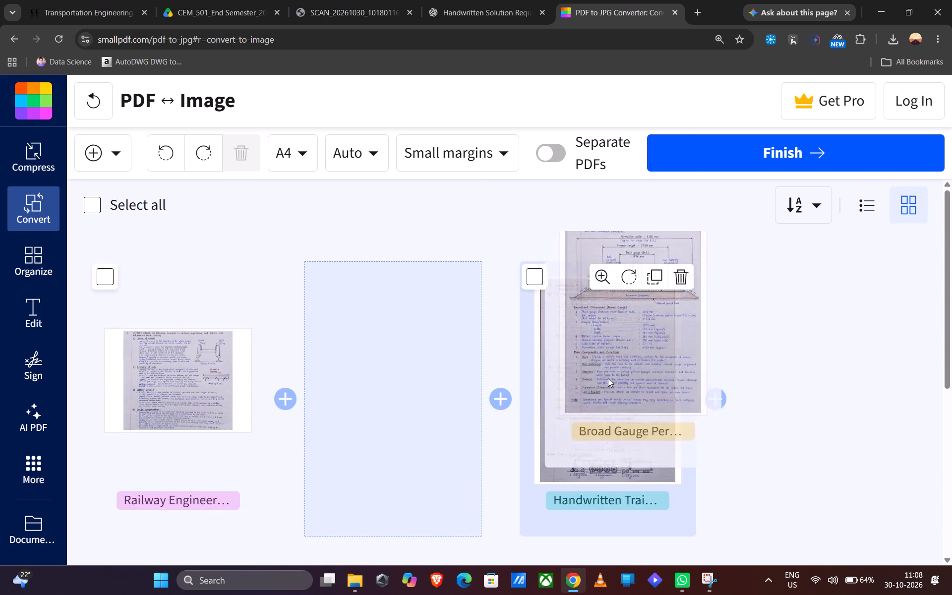
{"action": "left_click_drag", "start_coordinate": [608, 378], "coordinate": [682, 427]}
{"action": "left_click_drag", "start_coordinate": [424, 389], "coordinate": [509, 370]}
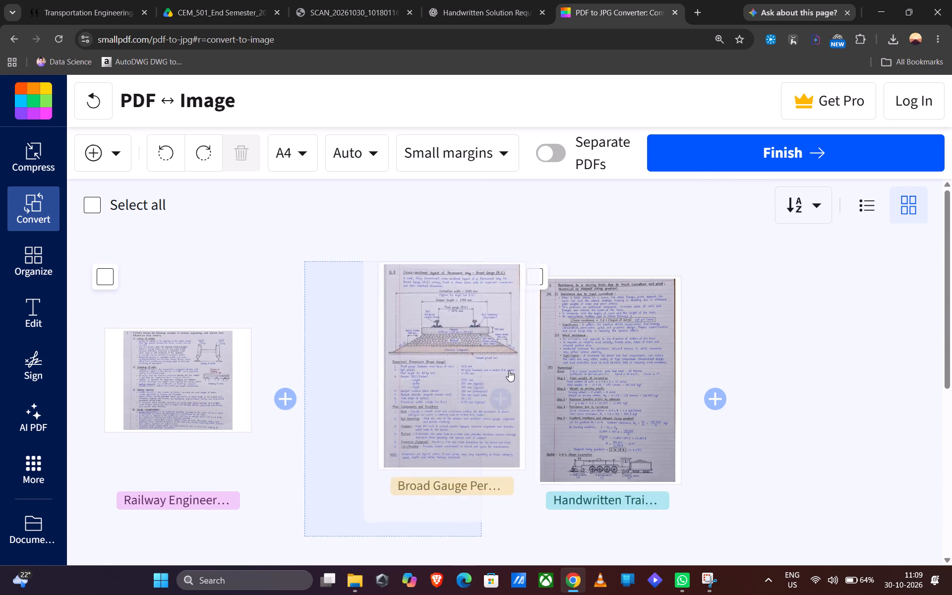
{"action": "left_click_drag", "start_coordinate": [509, 370], "coordinate": [567, 360]}
Add the Handwritten Negative Superelevation Solution-2 image from Downloads as the fifth page.
{"action": "scroll", "coordinate": [608, 358], "scroll_direction": "down", "scroll_amount": 1, "text": "ctrl"}
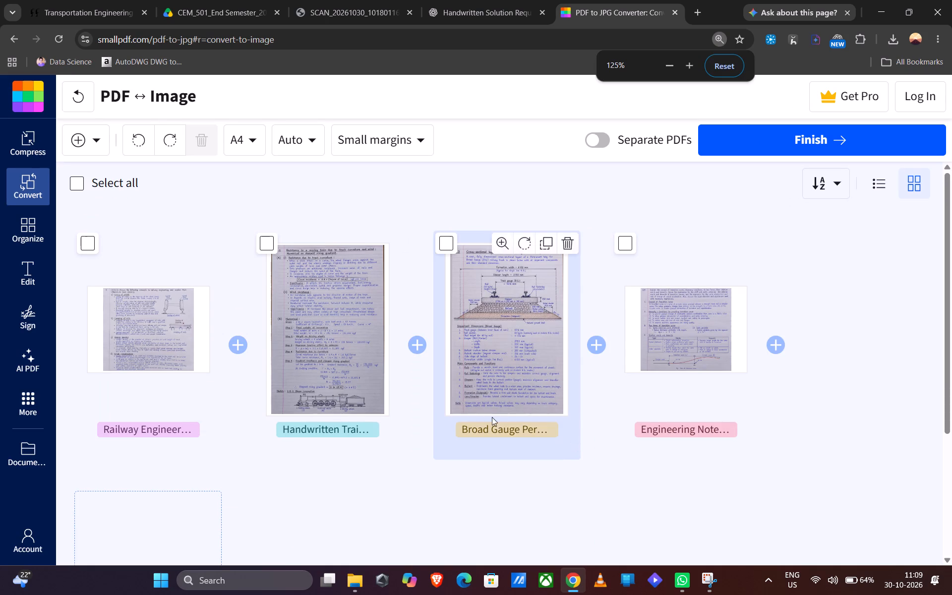
{"action": "scroll", "coordinate": [678, 374], "scroll_direction": "down", "scroll_amount": 2, "text": "ctrl"}
{"action": "left_click", "coordinate": [690, 290]}
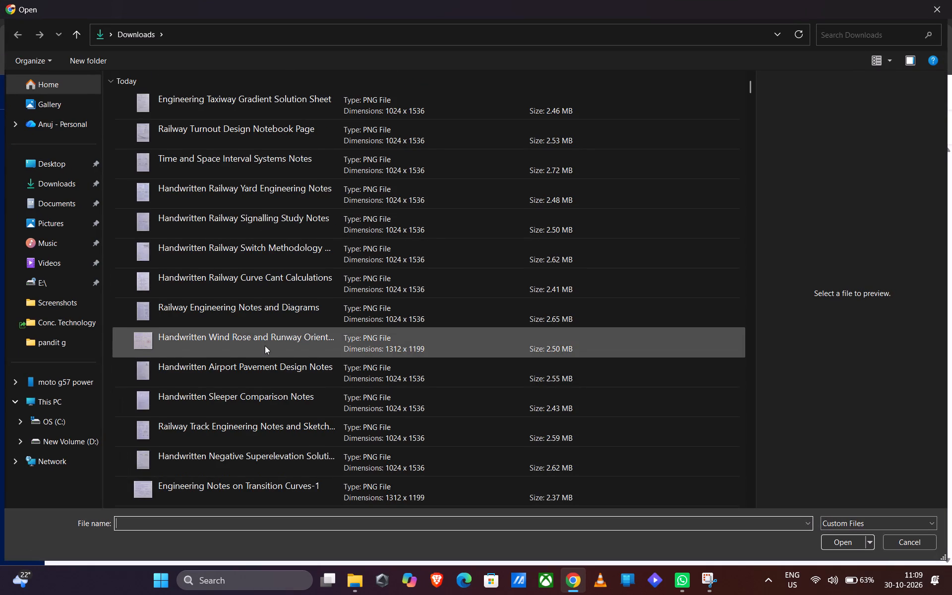
{"action": "scroll", "coordinate": [265, 346], "scroll_direction": "down", "scroll_amount": 2}
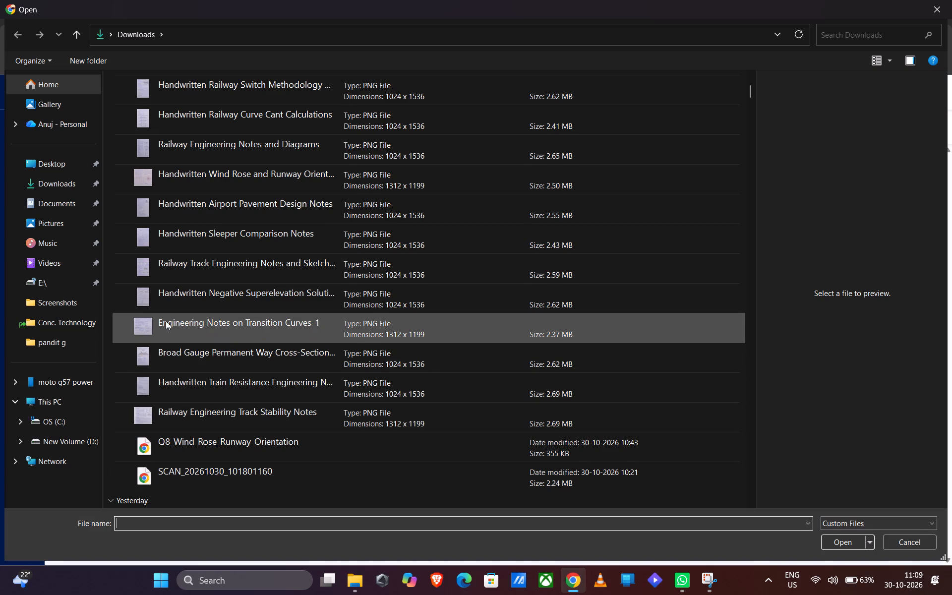
{"action": "left_click", "coordinate": [134, 293]}
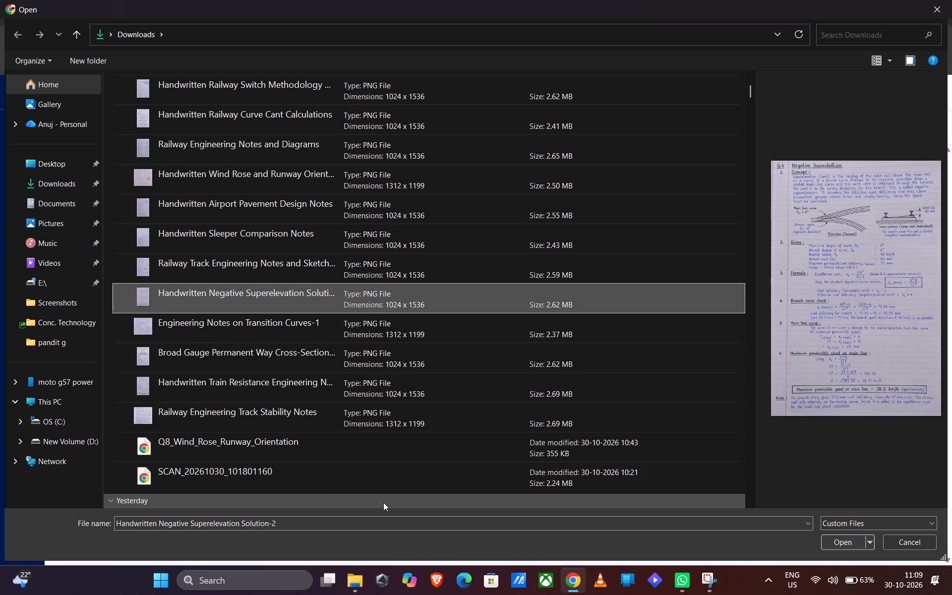
{"action": "left_click", "coordinate": [276, 330]}
{"action": "left_click", "coordinate": [291, 301]}
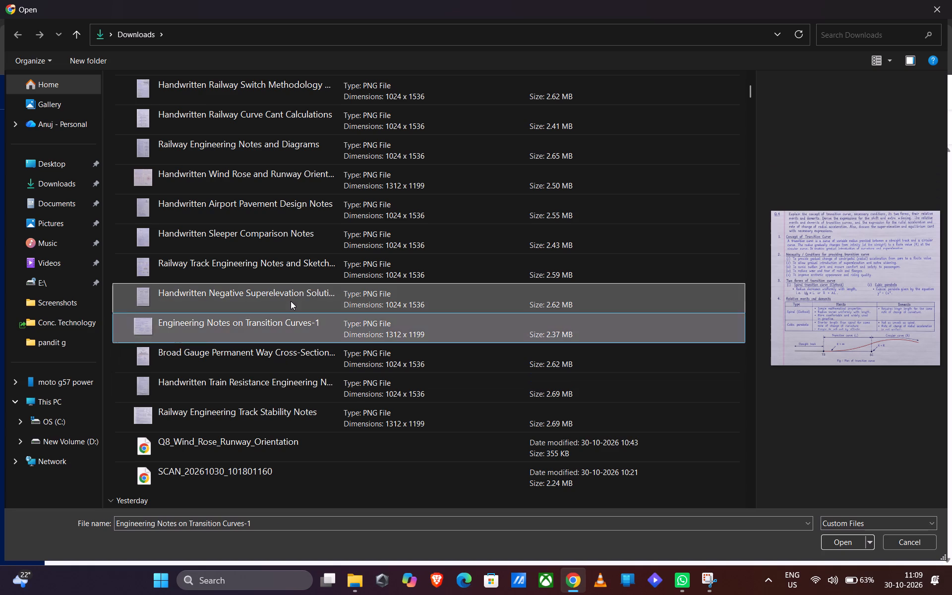
{"action": "left_click", "coordinate": [844, 542]}
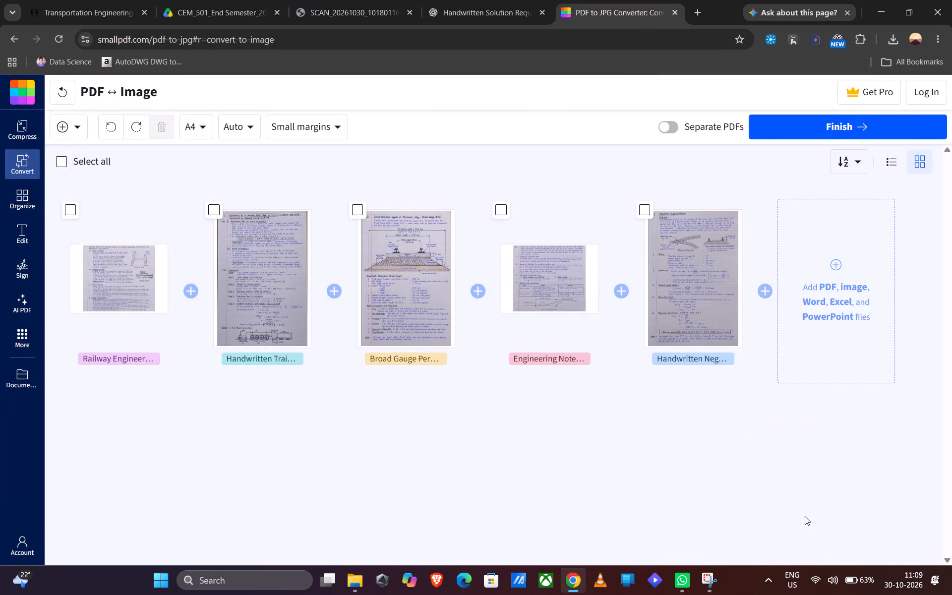
Add the Railway Track Engineering Notes and Sketches image from Downloads as the sixth page.
{"action": "left_click", "coordinate": [812, 274]}
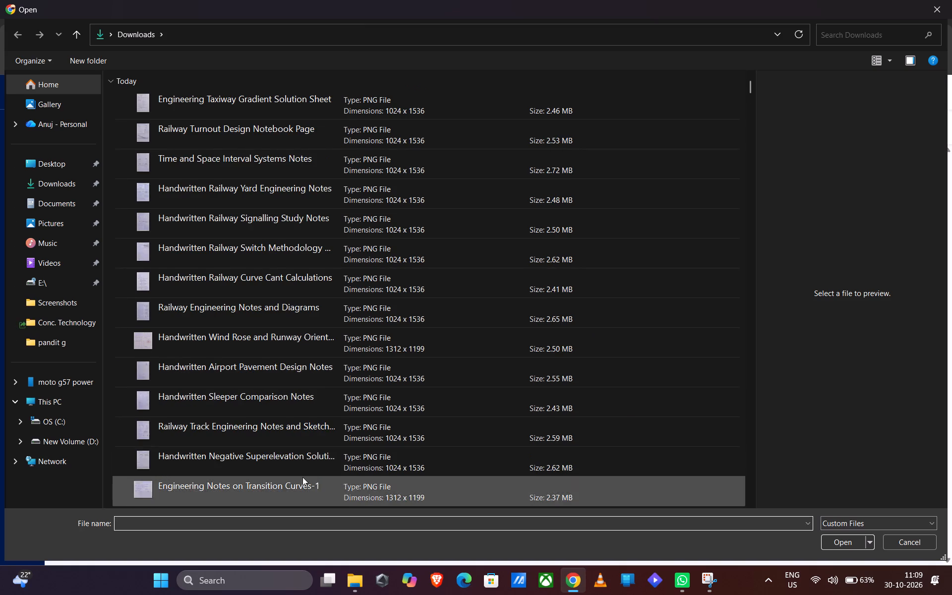
{"action": "scroll", "coordinate": [292, 452], "scroll_direction": "down", "scroll_amount": 1}
{"action": "scroll", "coordinate": [212, 450], "scroll_direction": "down", "scroll_amount": 1}
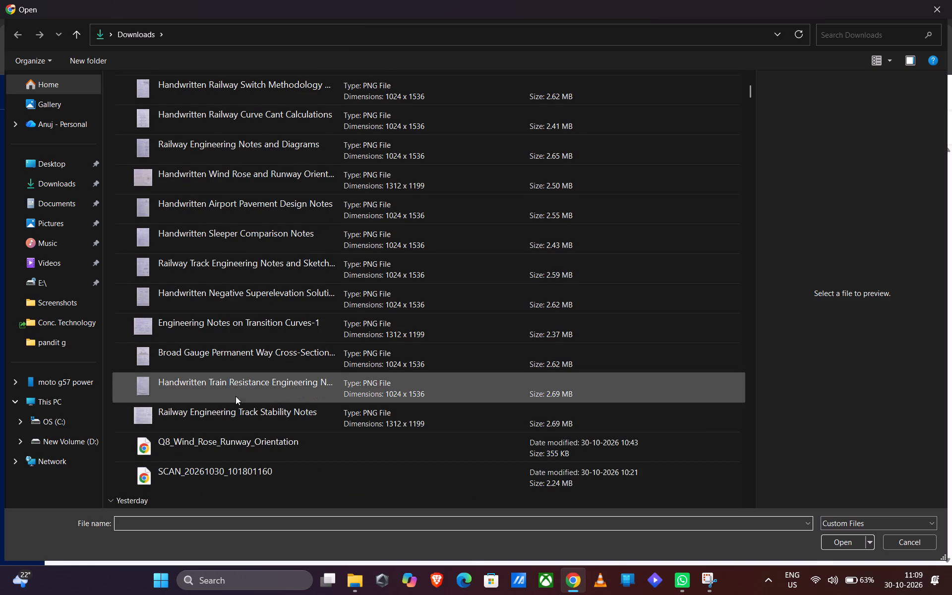
{"action": "left_click", "coordinate": [261, 271]}
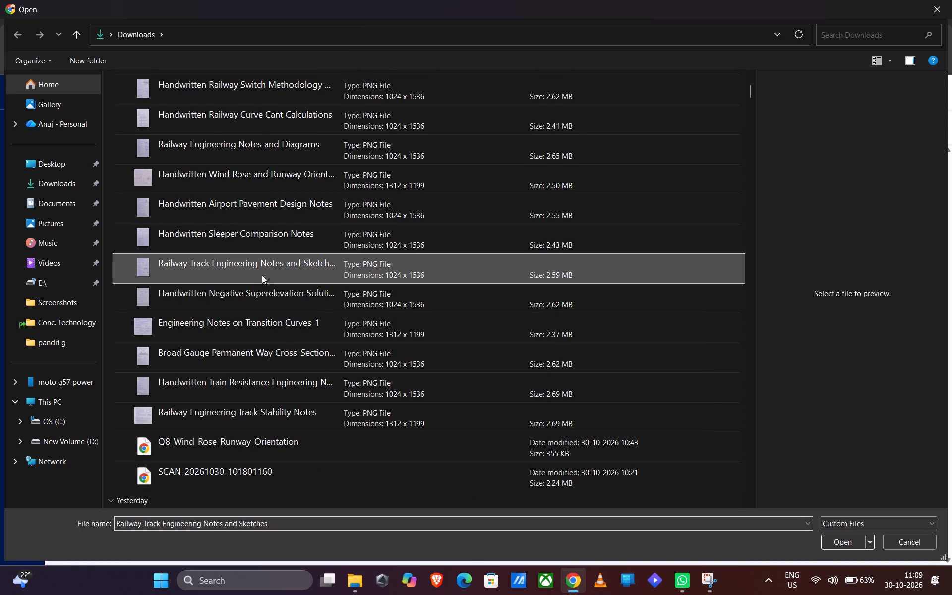
{"action": "left_click", "coordinate": [841, 536]}
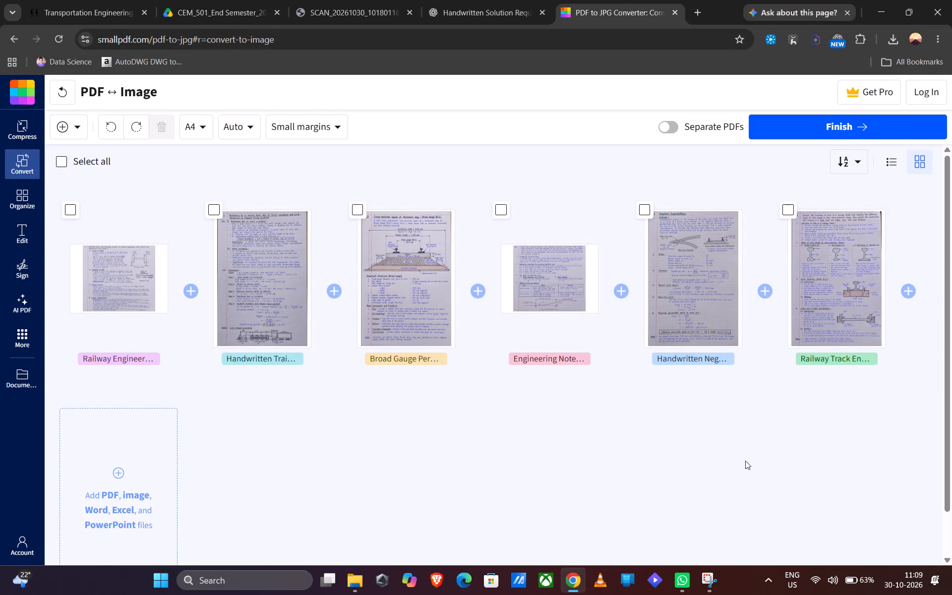
Add the Handwritten Sleeper Comparison Notes image from Downloads as the seventh page.
{"action": "left_click", "coordinate": [93, 493]}
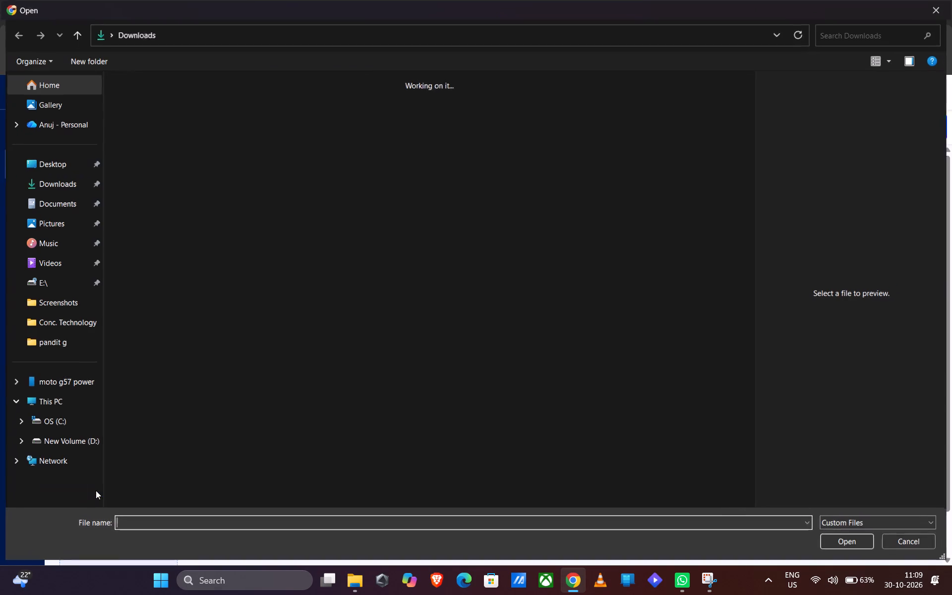
{"action": "scroll", "coordinate": [233, 378], "scroll_direction": "down", "scroll_amount": 2}
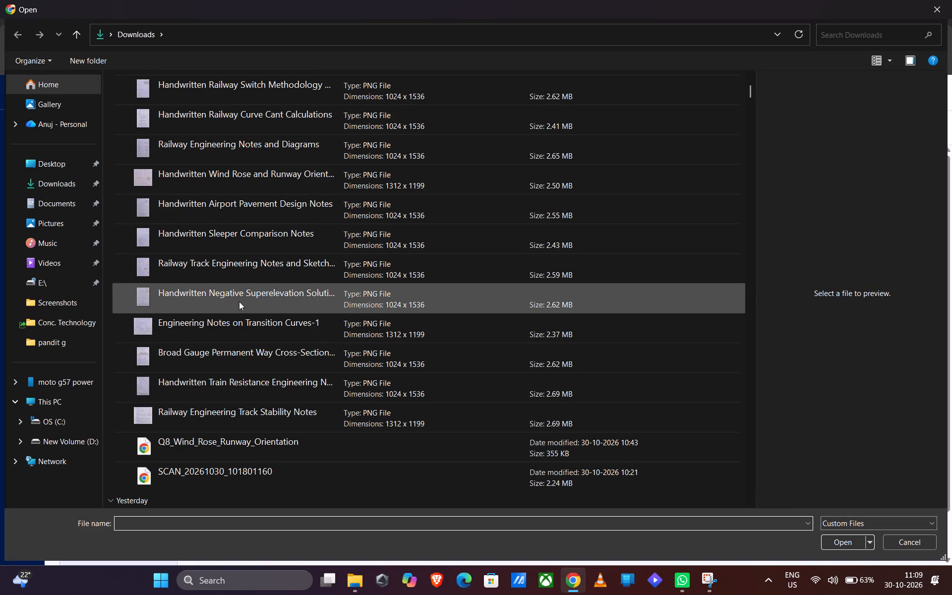
{"action": "left_click", "coordinate": [252, 239]}
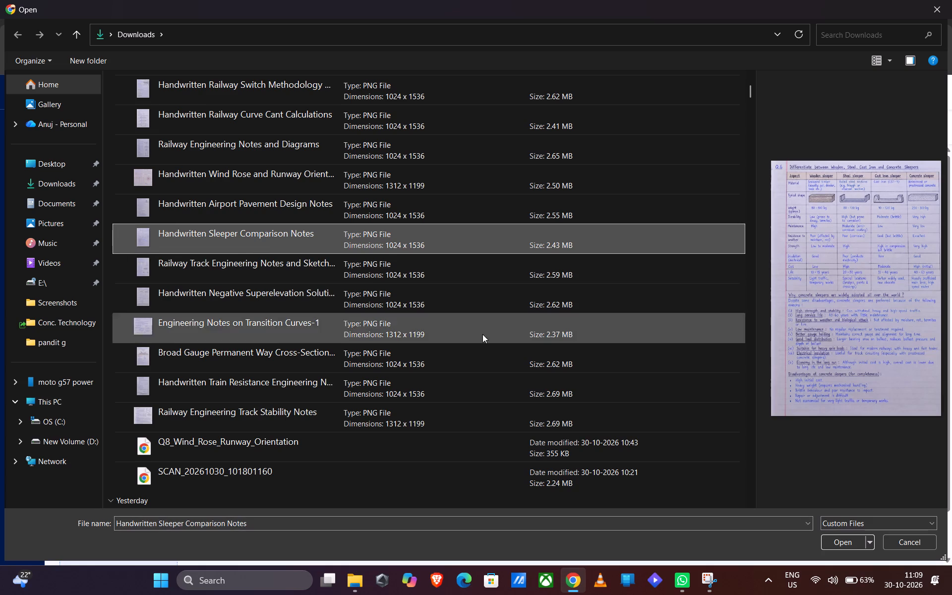
{"action": "left_click", "coordinate": [847, 541]}
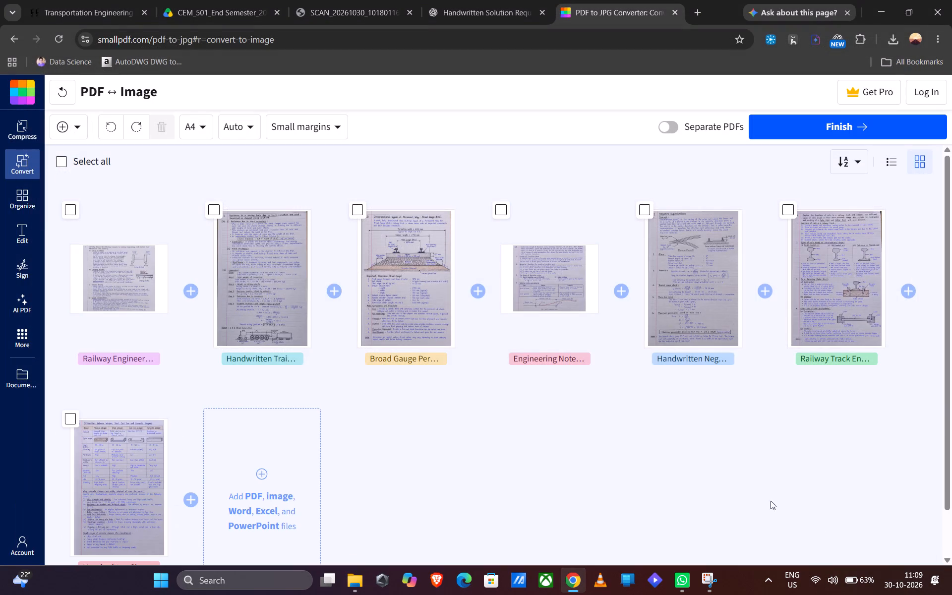
Add the Handwritten Airport Pavement Design Notes image from Downloads as the eighth page.
{"action": "left_click", "coordinate": [293, 493]}
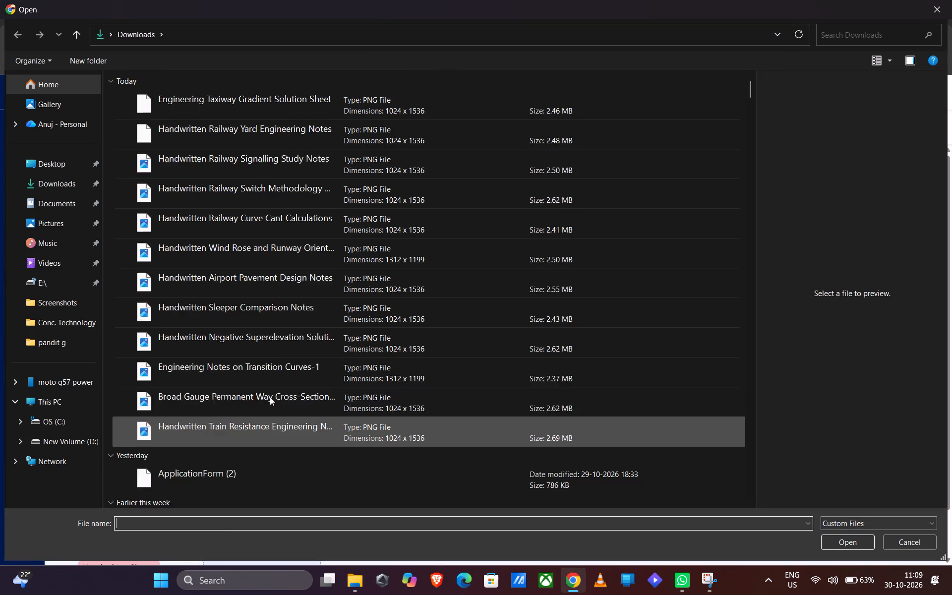
{"action": "scroll", "coordinate": [266, 369], "scroll_direction": "down", "scroll_amount": 3}
{"action": "scroll", "coordinate": [266, 369], "scroll_direction": "up", "scroll_amount": 1}
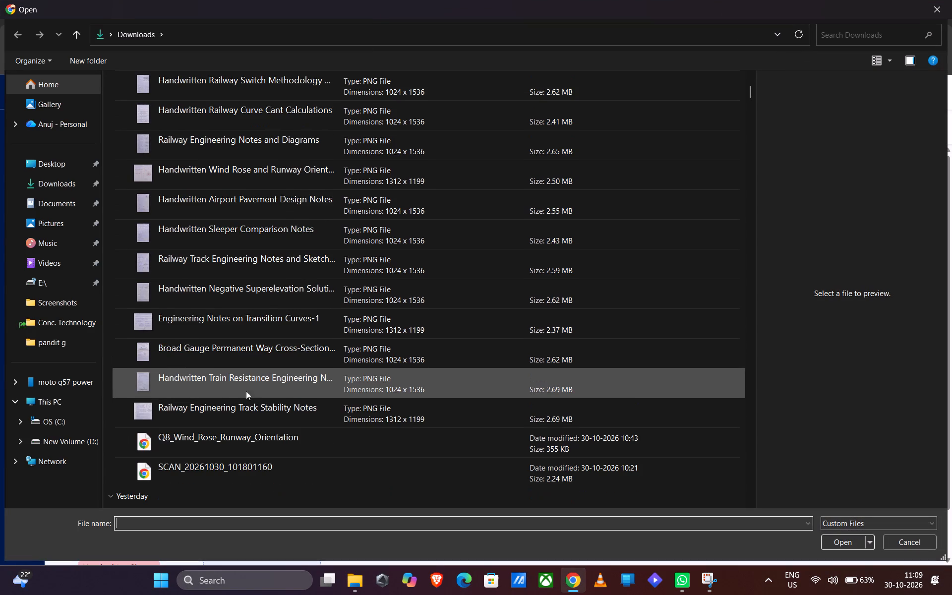
{"action": "left_click", "coordinate": [302, 207]}
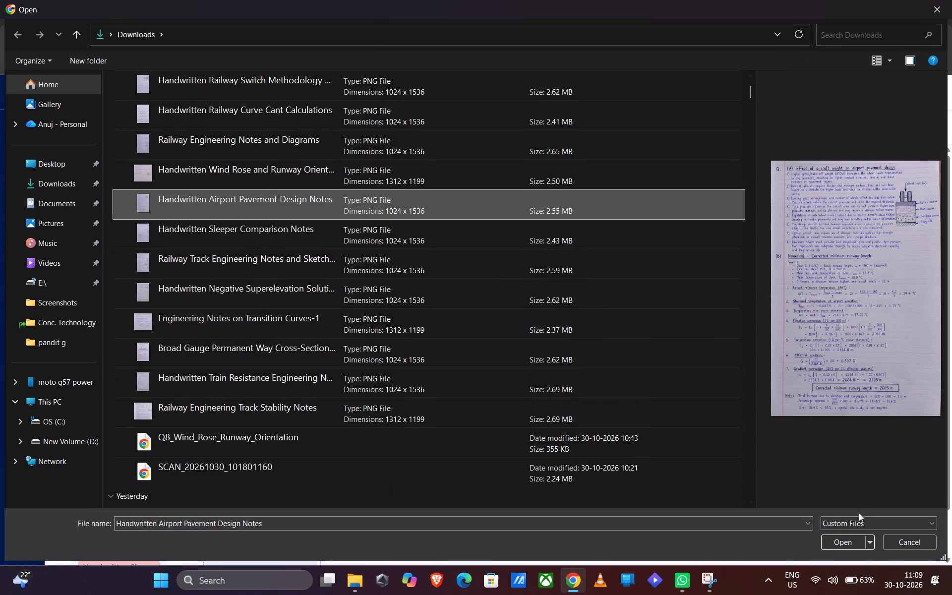
{"action": "left_click", "coordinate": [836, 546]}
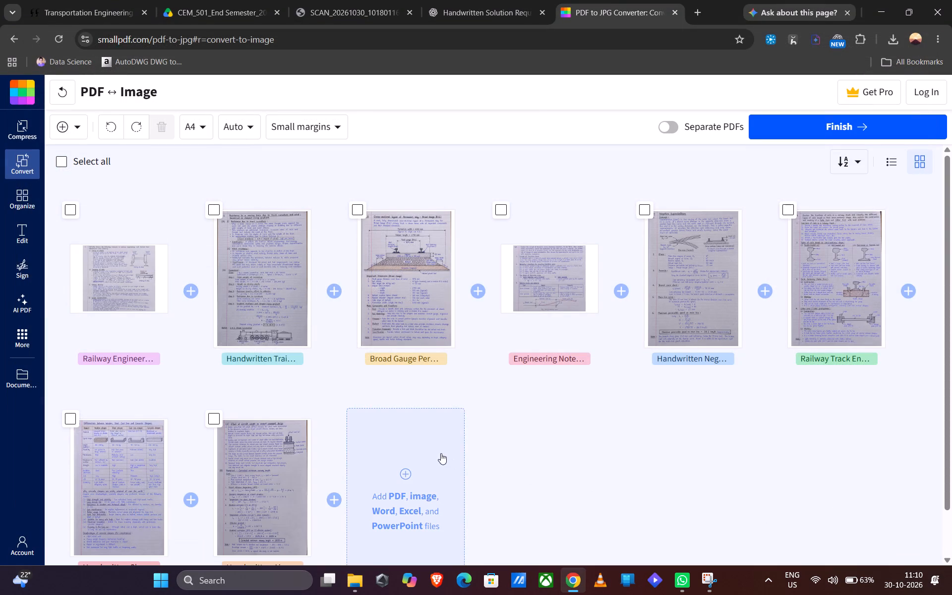
Add the Handwritten Wind Rose and Runway Orientation Solution image from Downloads as the ninth page.
{"action": "left_click", "coordinate": [417, 472]}
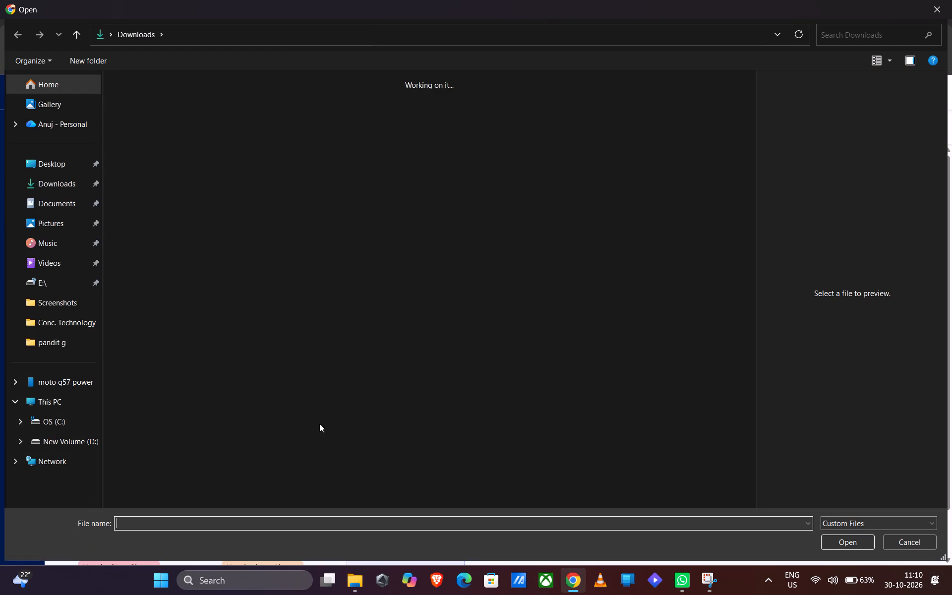
{"action": "scroll", "coordinate": [341, 332], "scroll_direction": "down", "scroll_amount": 3}
{"action": "scroll", "coordinate": [341, 332], "scroll_direction": "up", "scroll_amount": 1}
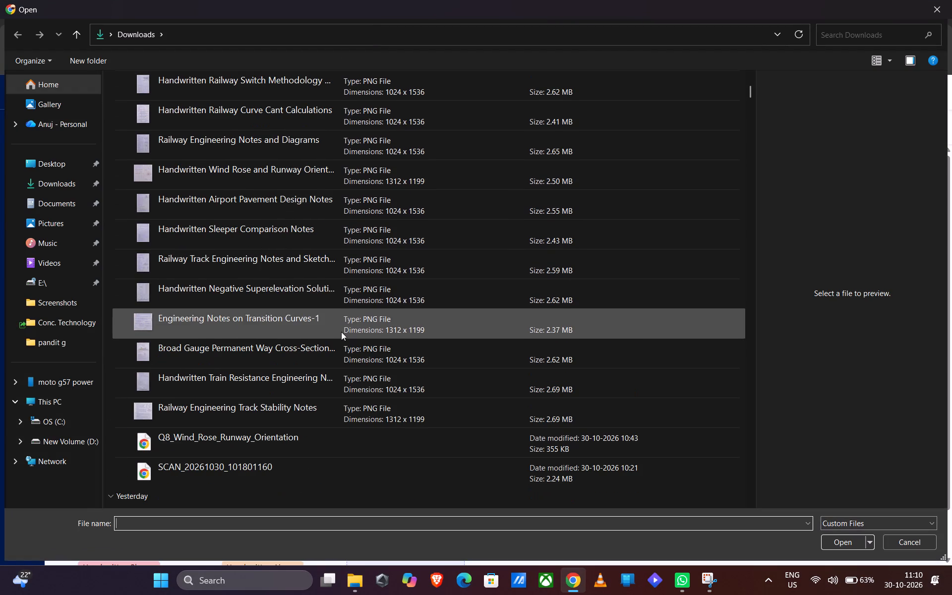
{"action": "left_click", "coordinate": [378, 172]}
{"action": "left_click", "coordinate": [378, 210]}
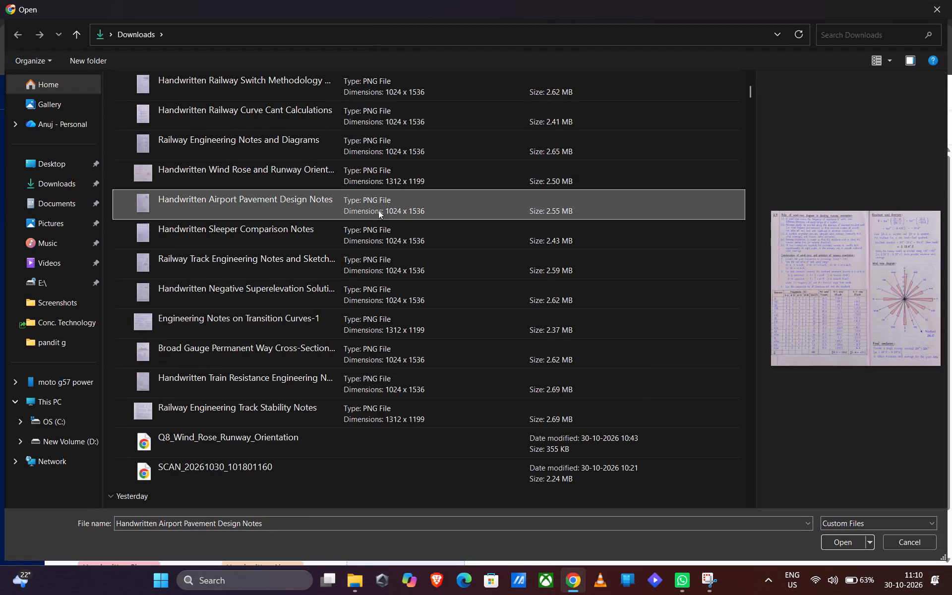
{"action": "left_click", "coordinate": [389, 183]}
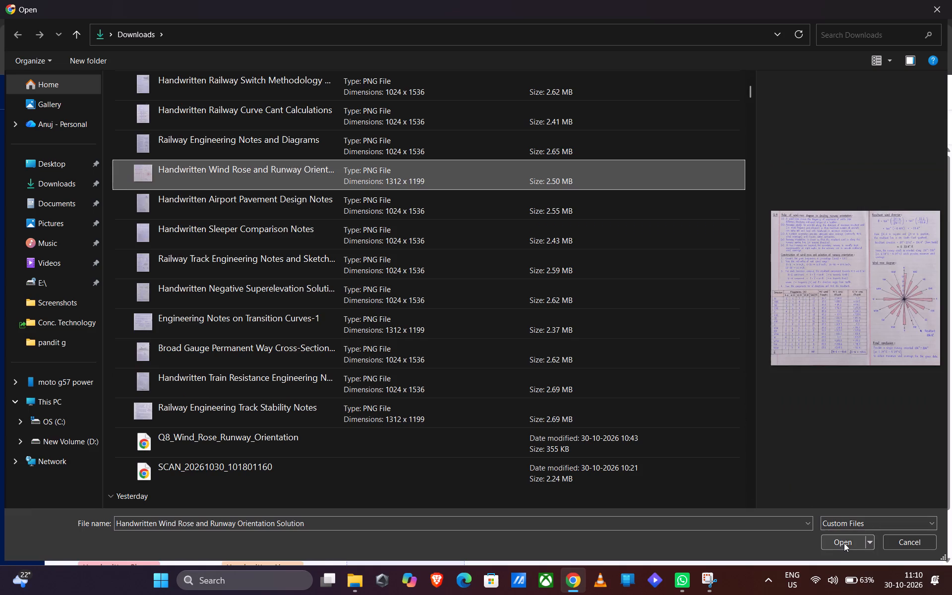
{"action": "left_click", "coordinate": [844, 543]}
Add the Railway Engineering Notes and Diagrams image from Downloads as the tenth page.
{"action": "left_click", "coordinate": [568, 484]}
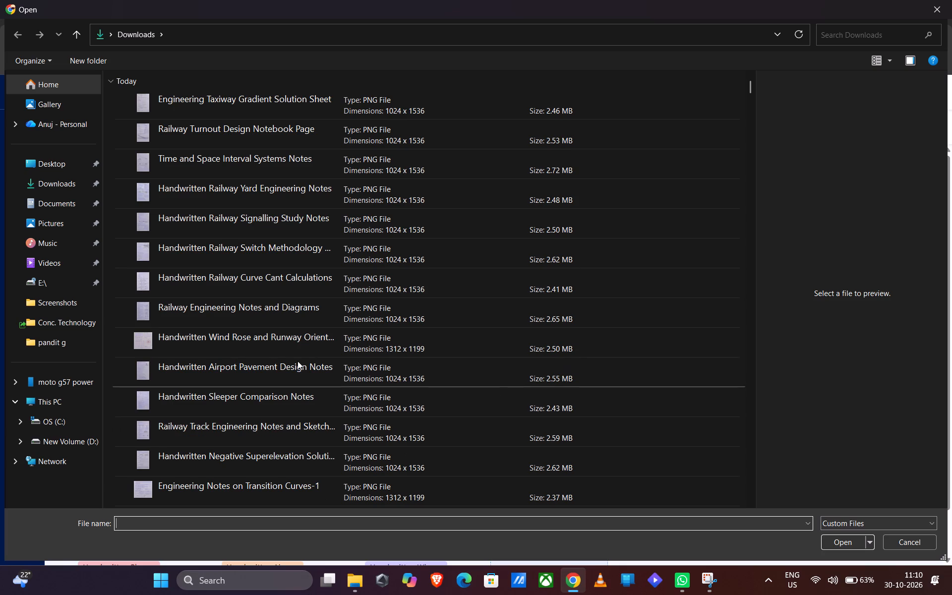
{"action": "scroll", "coordinate": [297, 361], "scroll_direction": "down", "scroll_amount": 1}
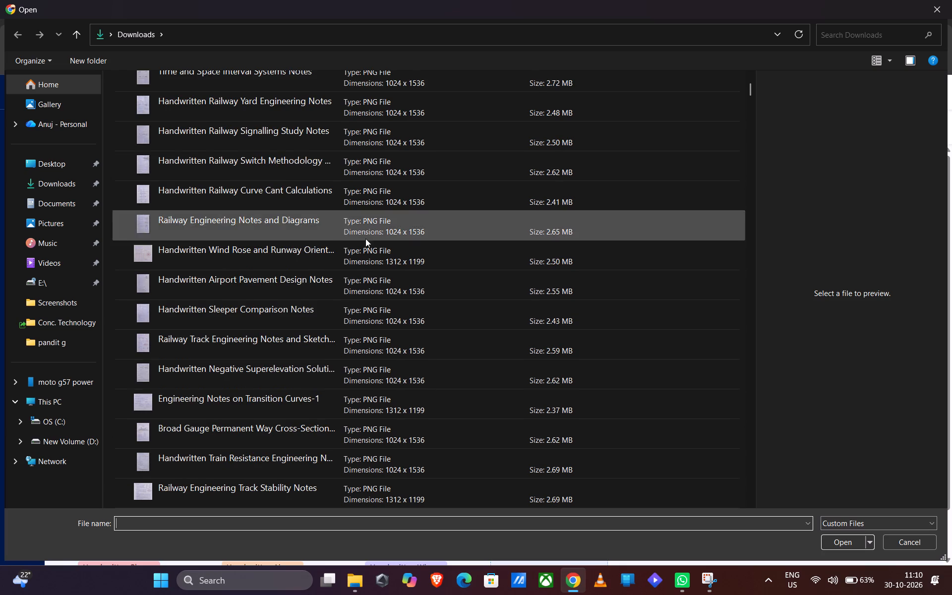
{"action": "left_click", "coordinate": [330, 221]}
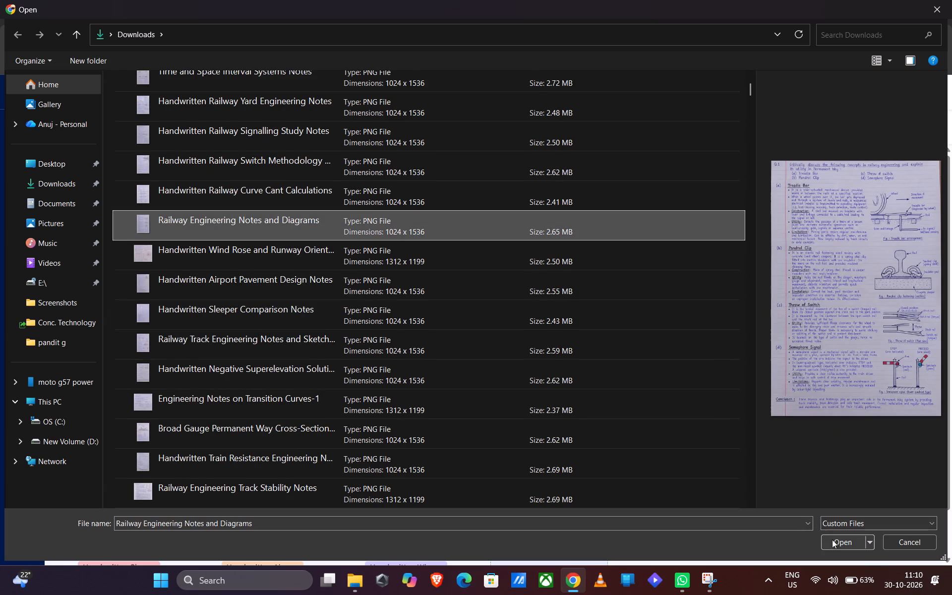
{"action": "left_click", "coordinate": [834, 541]}
Add the Handwritten Railway Curve Cant Calculations image from Downloads as the eleventh page.
{"action": "left_click", "coordinate": [705, 471]}
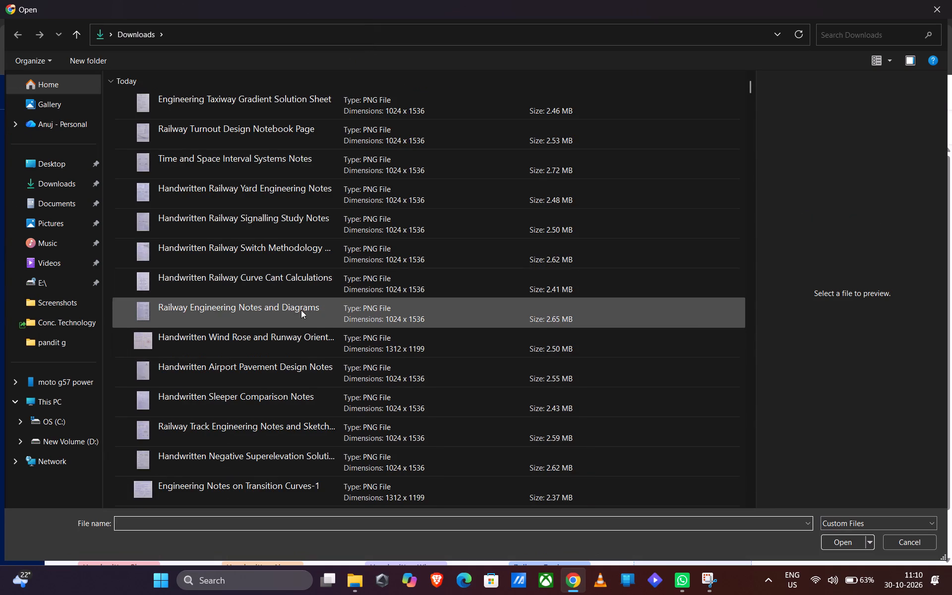
{"action": "left_click", "coordinate": [327, 312]}
{"action": "left_click", "coordinate": [342, 287]}
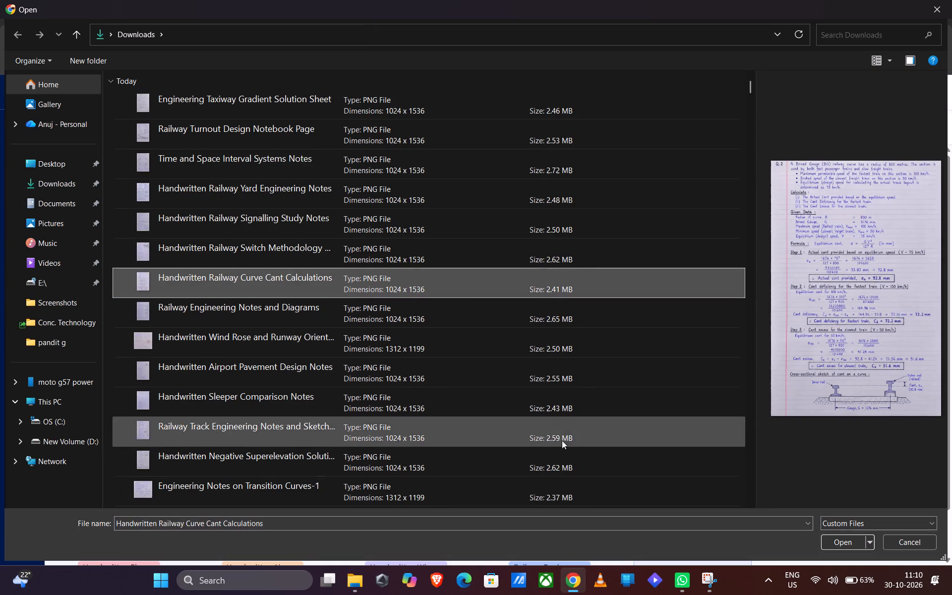
{"action": "left_click", "coordinate": [832, 542]}
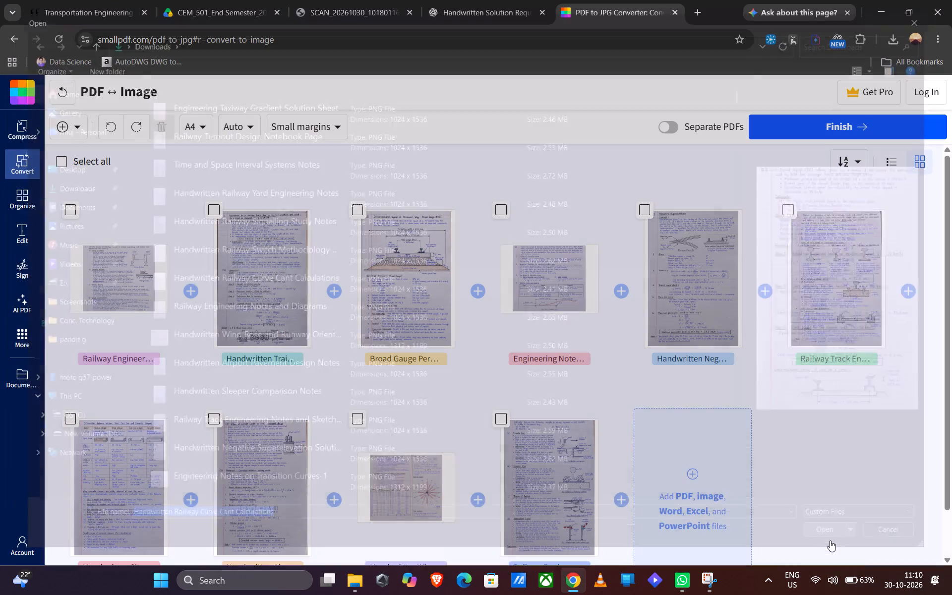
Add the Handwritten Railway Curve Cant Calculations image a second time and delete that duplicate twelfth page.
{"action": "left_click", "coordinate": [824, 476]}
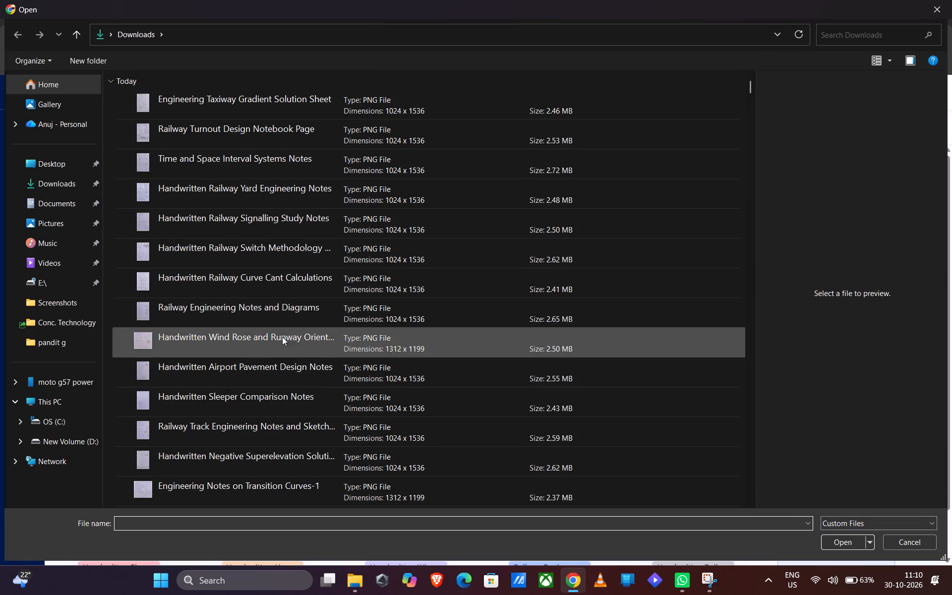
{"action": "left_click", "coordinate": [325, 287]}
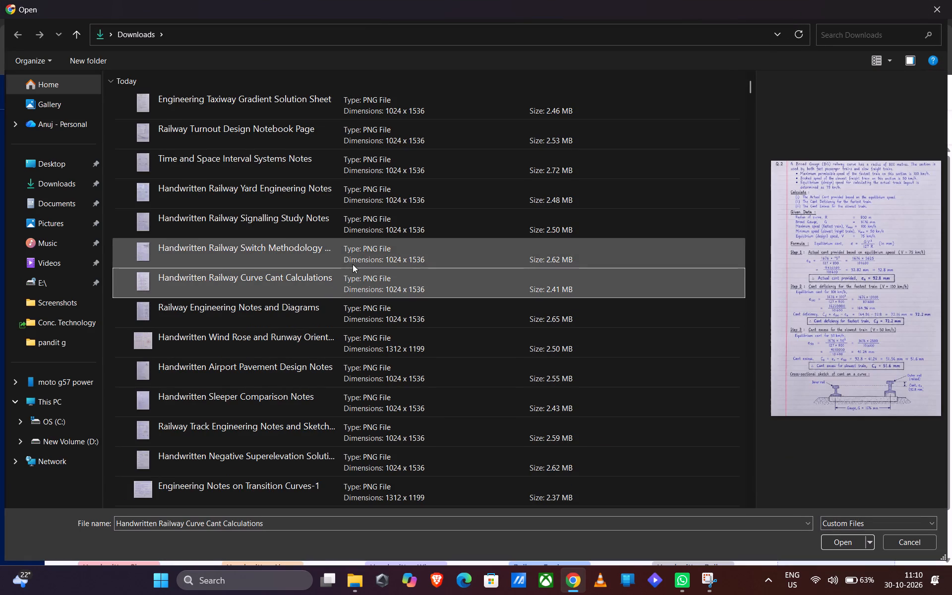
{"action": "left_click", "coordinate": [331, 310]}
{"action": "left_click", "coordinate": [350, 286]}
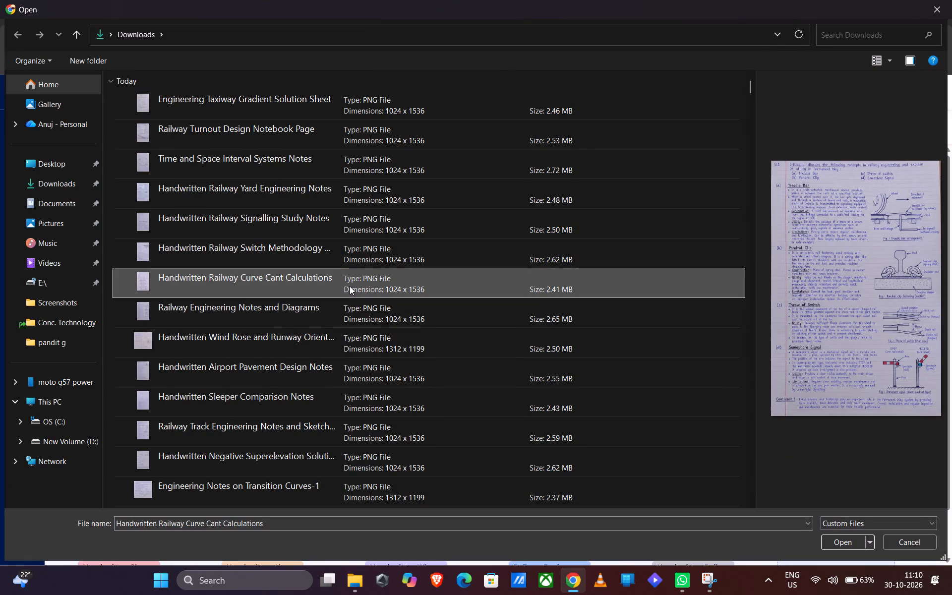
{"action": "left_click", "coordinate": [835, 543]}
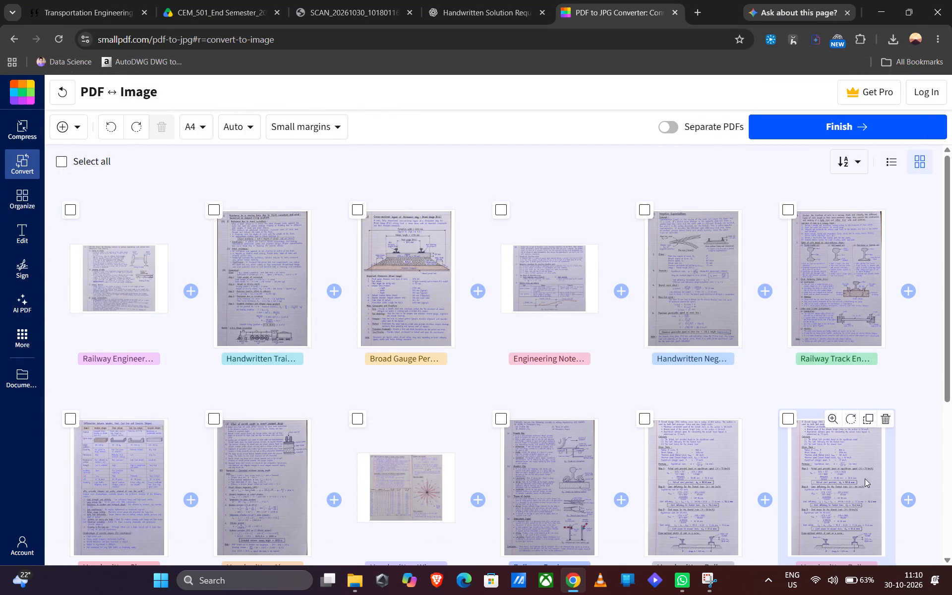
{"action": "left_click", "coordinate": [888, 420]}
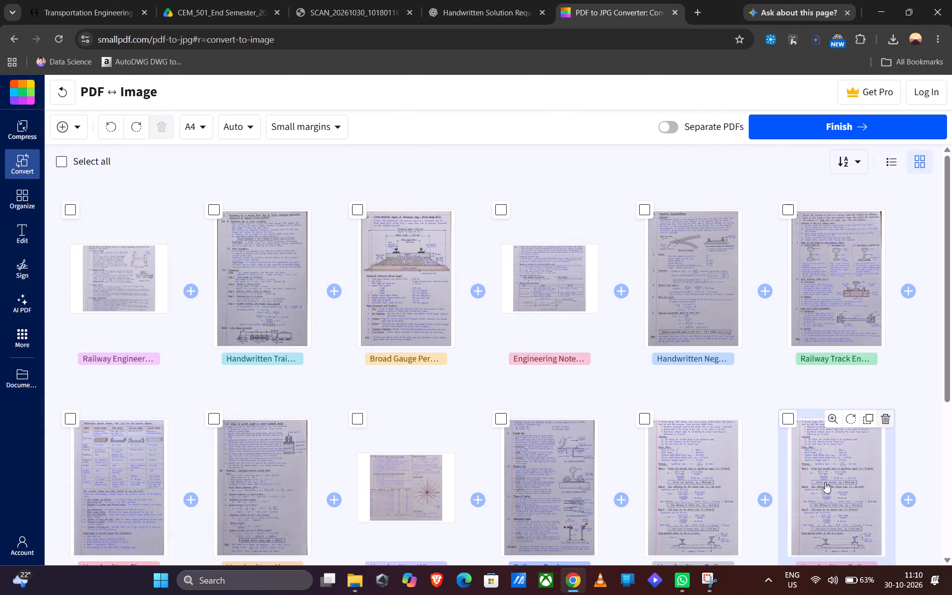
Add the Handwritten Railway Switch Methodology Notes image from Downloads as the twelfth page.
{"action": "left_click", "coordinate": [825, 482]}
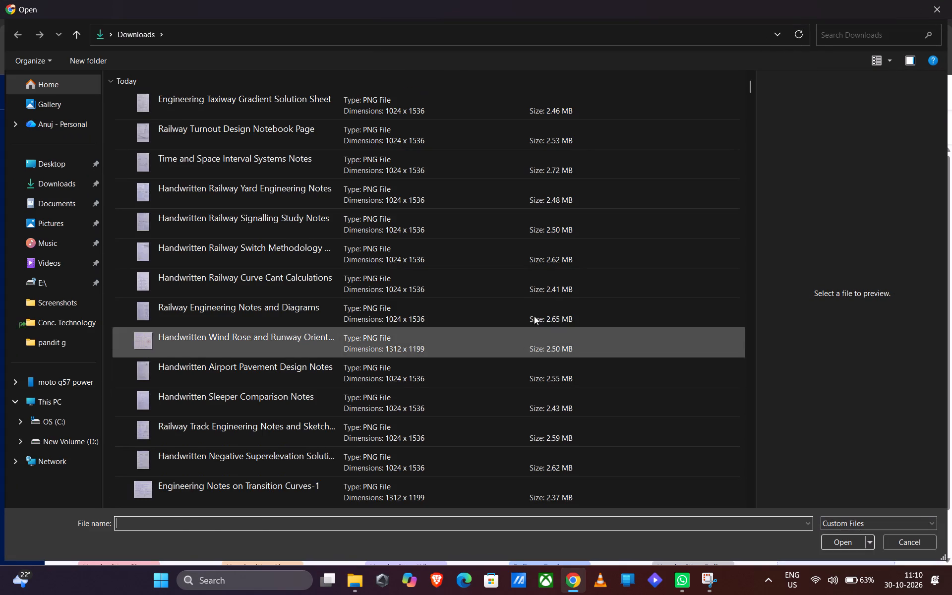
{"action": "left_click", "coordinate": [550, 289]}
{"action": "left_click", "coordinate": [533, 322]}
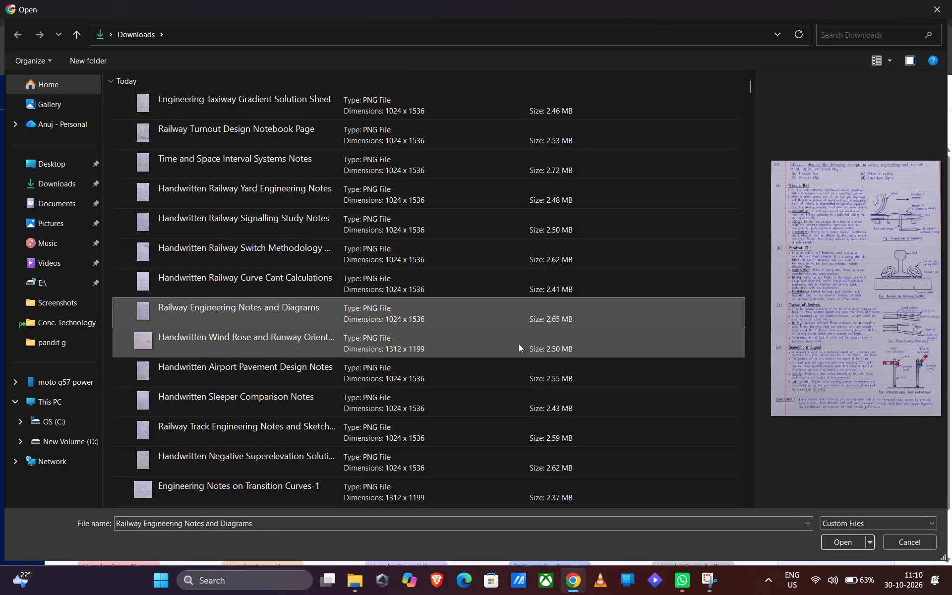
{"action": "left_click", "coordinate": [555, 289]}
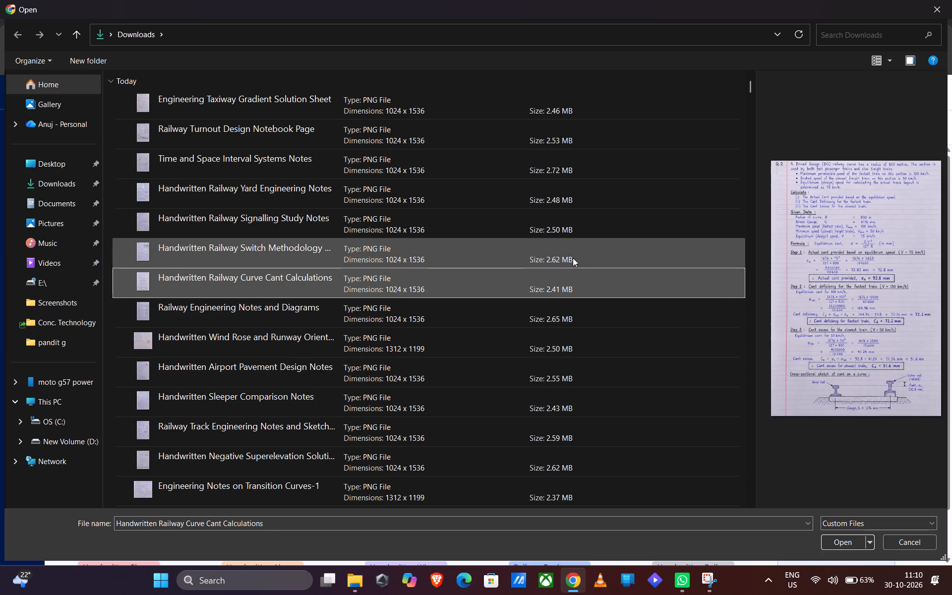
{"action": "left_click", "coordinate": [573, 258]}
{"action": "left_click", "coordinate": [840, 538]}
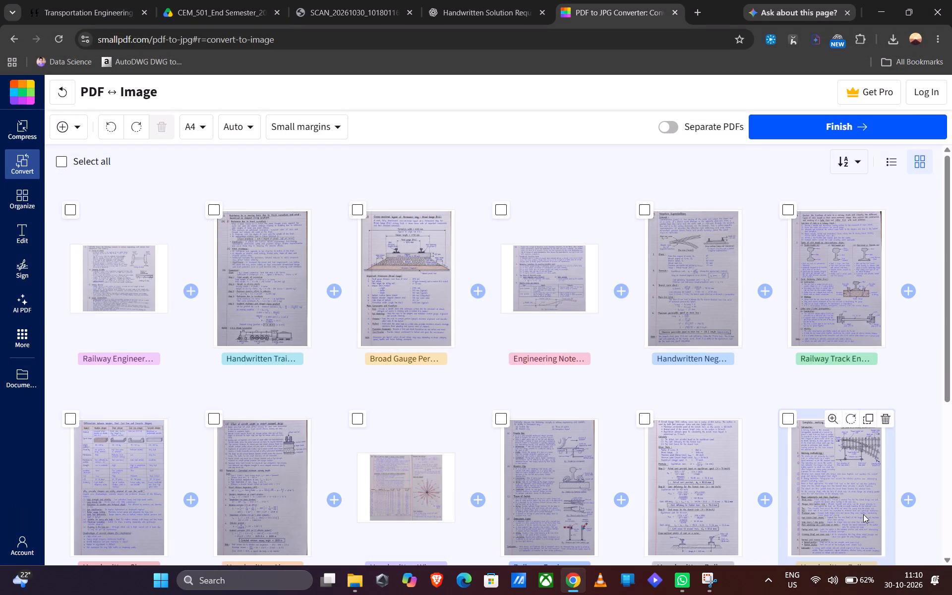
Add the Handwritten Railway Signalling Study Notes image from Downloads as the thirteenth page.
{"action": "scroll", "coordinate": [907, 495], "scroll_direction": "down", "scroll_amount": 1}
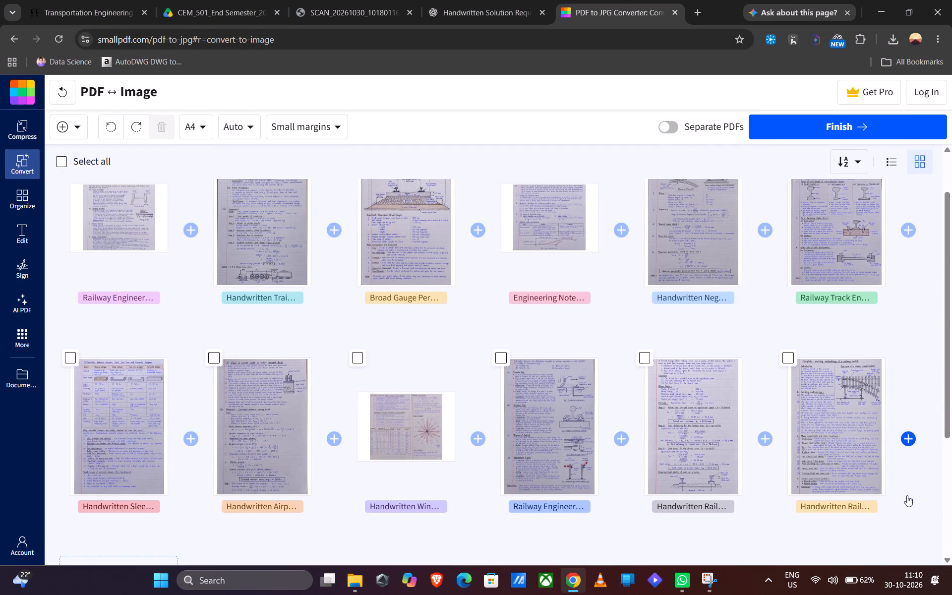
{"action": "scroll", "coordinate": [890, 496], "scroll_direction": "down", "scroll_amount": 2}
{"action": "left_click", "coordinate": [107, 496]}
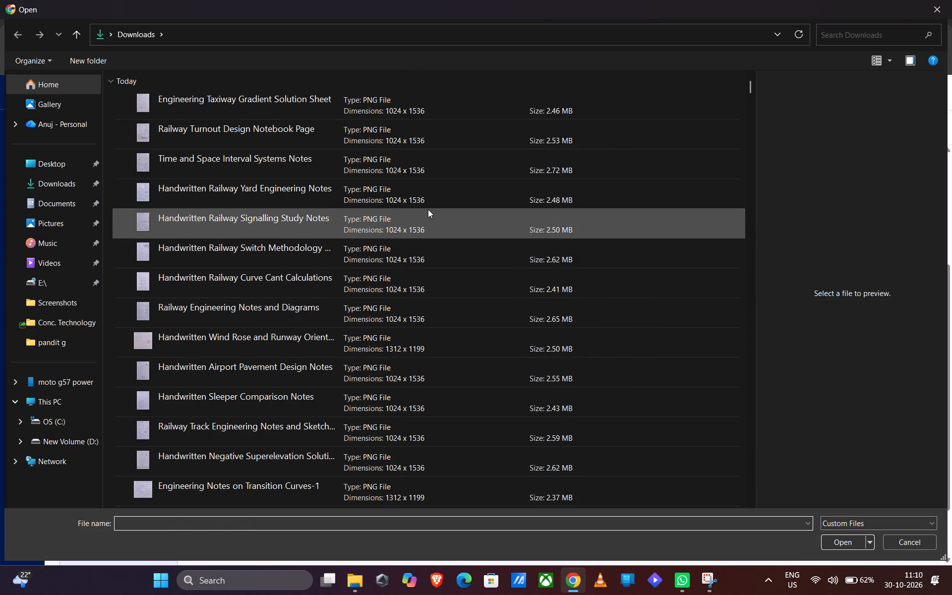
{"action": "left_click", "coordinate": [428, 209]}
{"action": "left_click", "coordinate": [416, 248]}
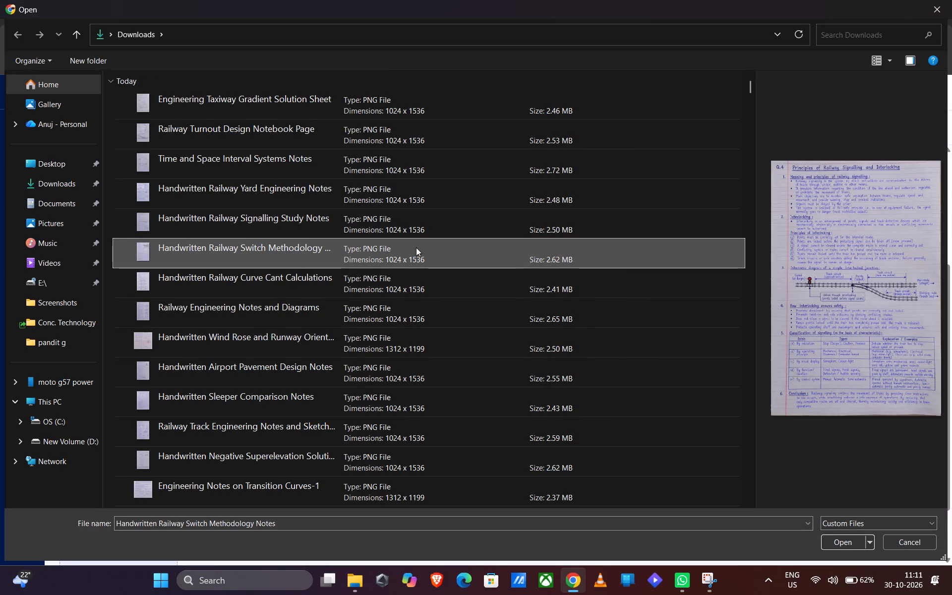
{"action": "left_click", "coordinate": [422, 220]}
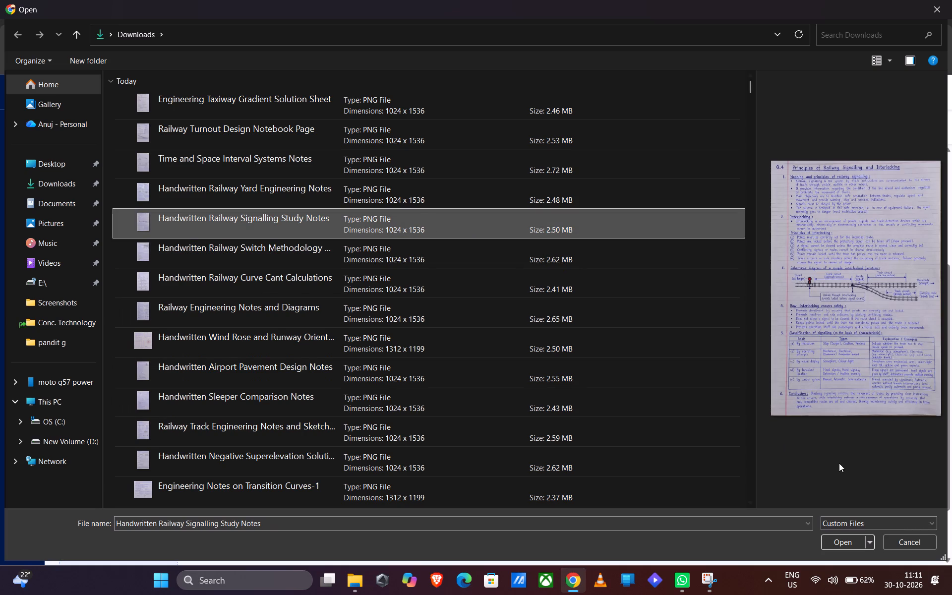
{"action": "left_click", "coordinate": [844, 543]}
Add the Handwritten Railway Yard Engineering Notes image from Downloads as the fourteenth page.
{"action": "left_click", "coordinate": [236, 472]}
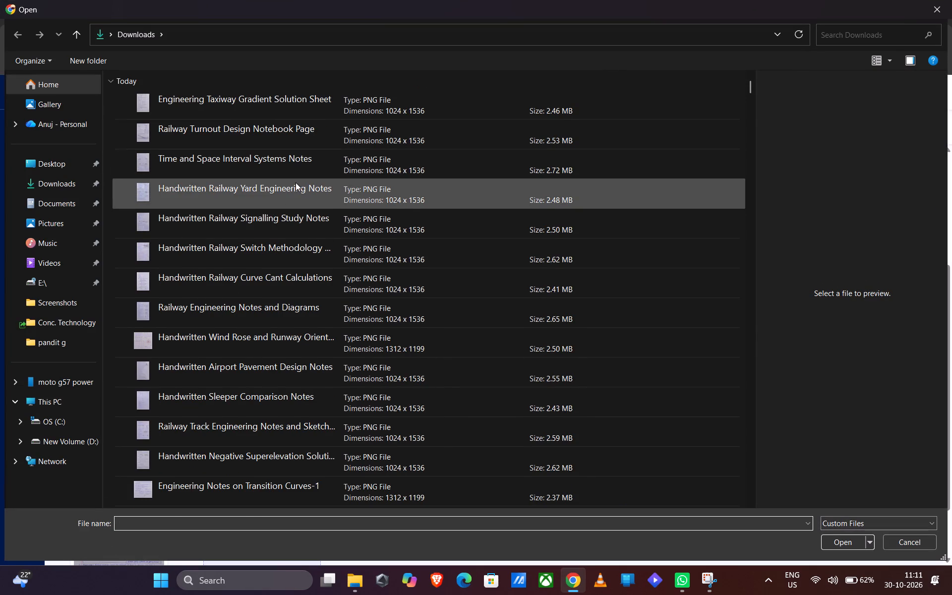
{"action": "left_click", "coordinate": [295, 187]}
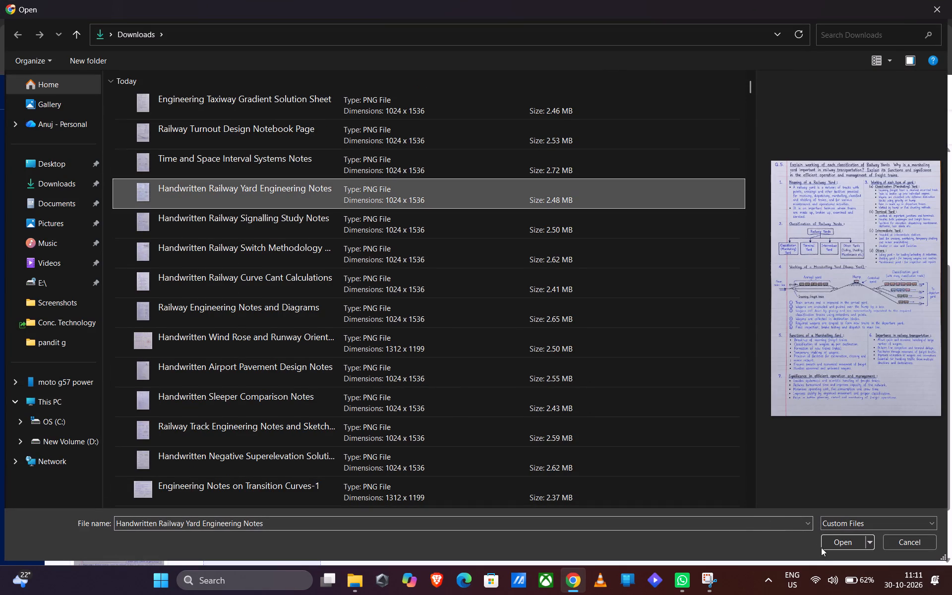
{"action": "left_click", "coordinate": [827, 542]}
Add the Time and Space Interval Systems Notes image from Downloads as the fifteenth page.
{"action": "left_click", "coordinate": [414, 474]}
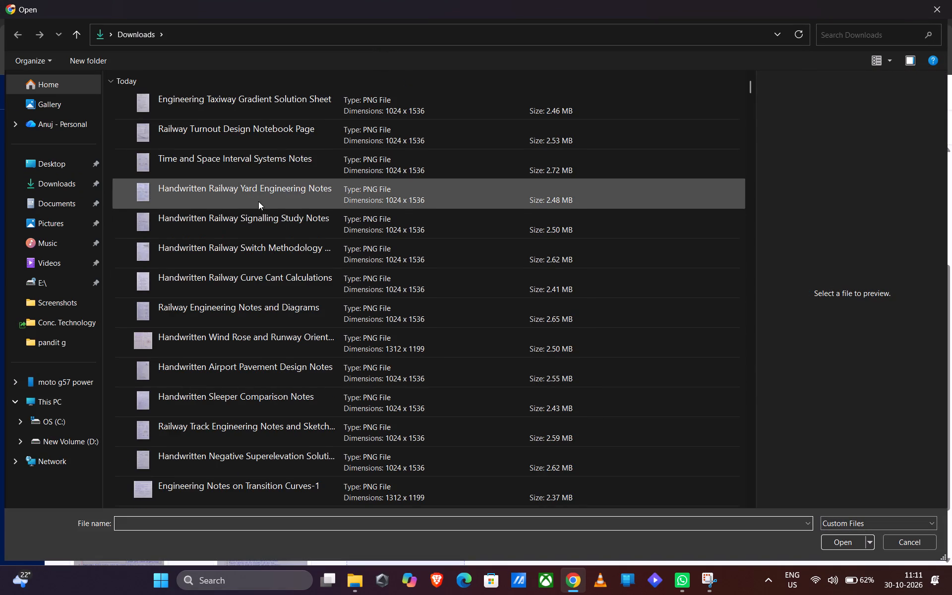
{"action": "left_click", "coordinate": [241, 226]}
{"action": "left_click", "coordinate": [255, 202]}
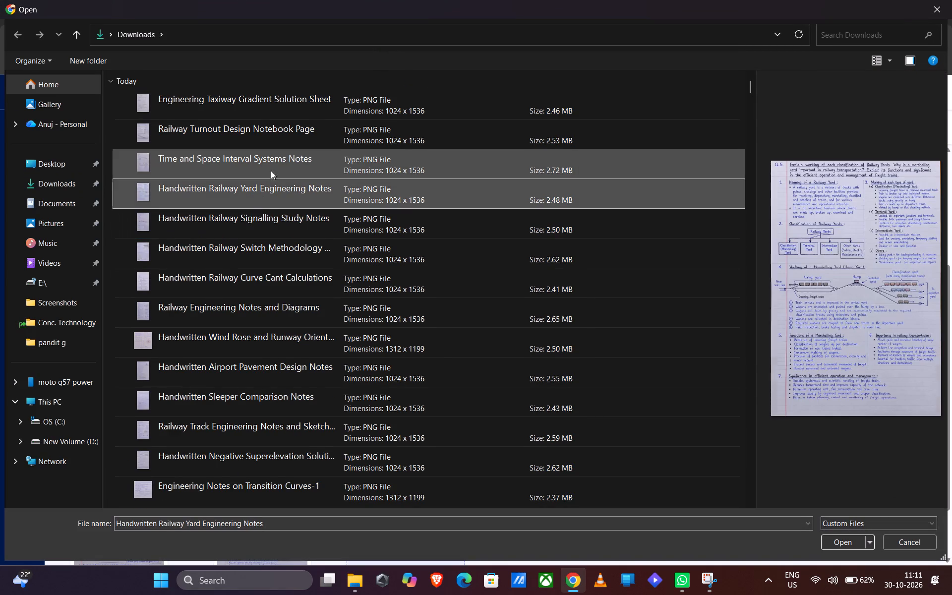
{"action": "left_click", "coordinate": [279, 160]}
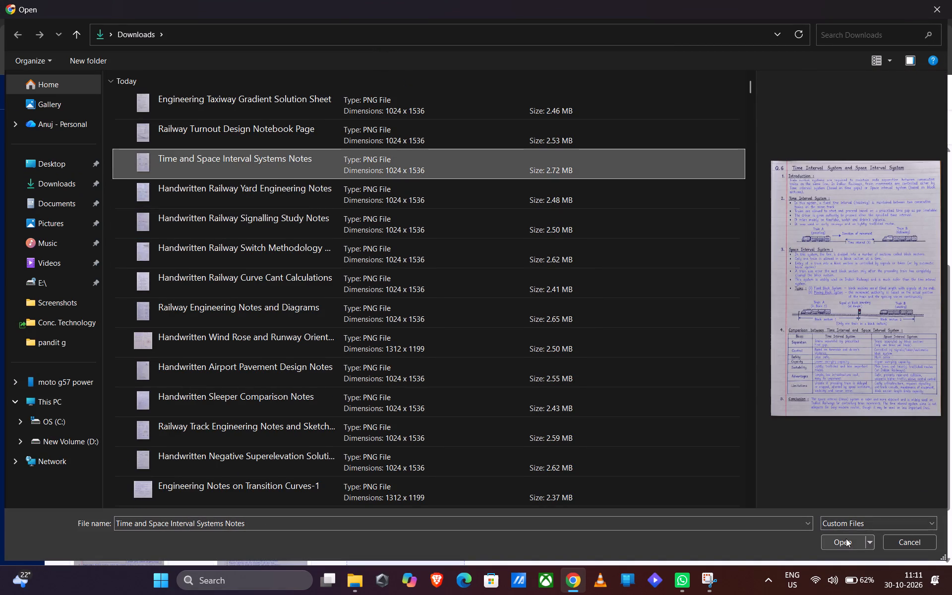
{"action": "left_click", "coordinate": [846, 538]}
Add the Railway Turnout Design Notebook Page image from Downloads as the sixteenth page.
{"action": "left_click", "coordinate": [560, 484]}
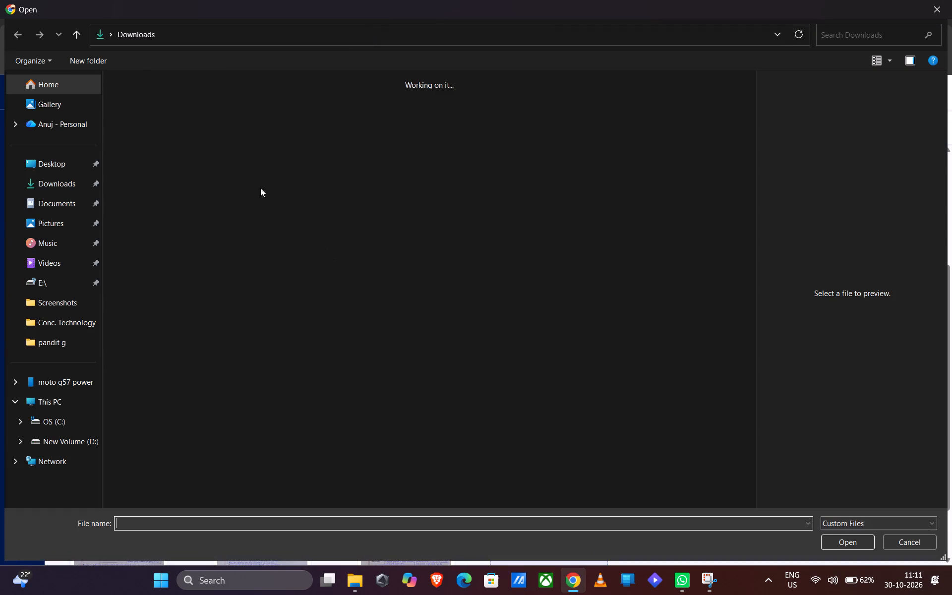
{"action": "left_click", "coordinate": [328, 142]}
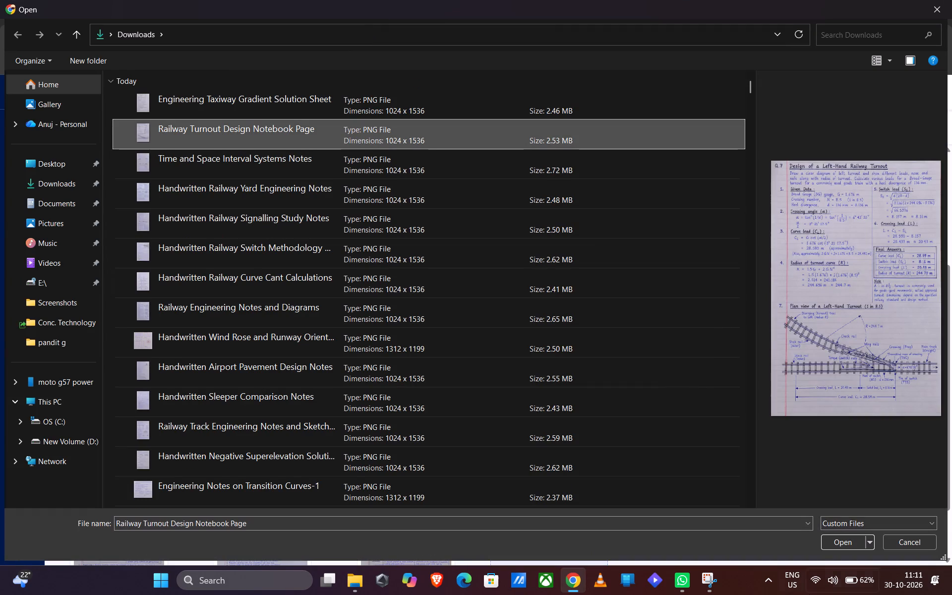
{"action": "left_click", "coordinate": [848, 544]}
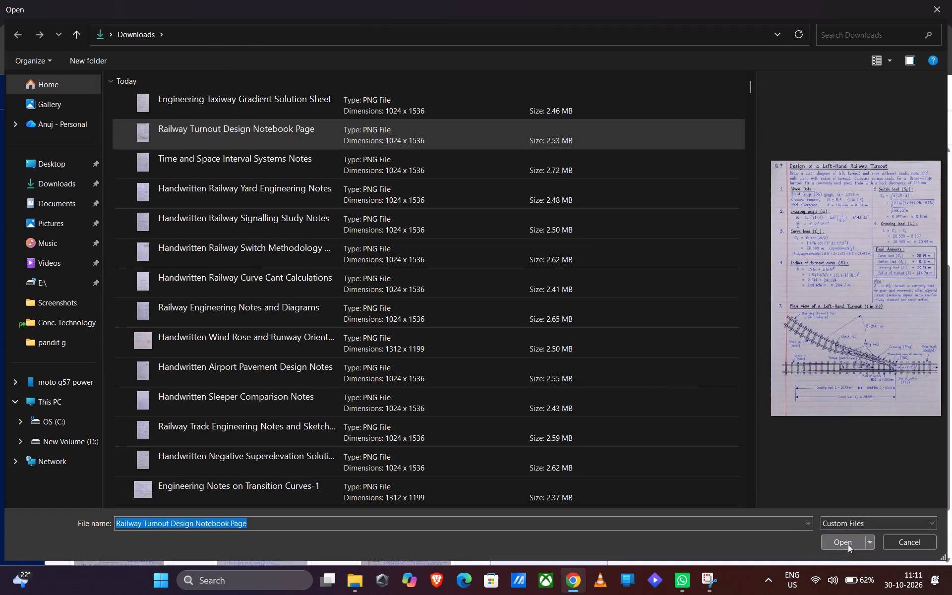
Add the Engineering Taxiway Gradient Solution Sheet image from Downloads as the seventeenth page.
{"action": "left_click", "coordinate": [711, 488]}
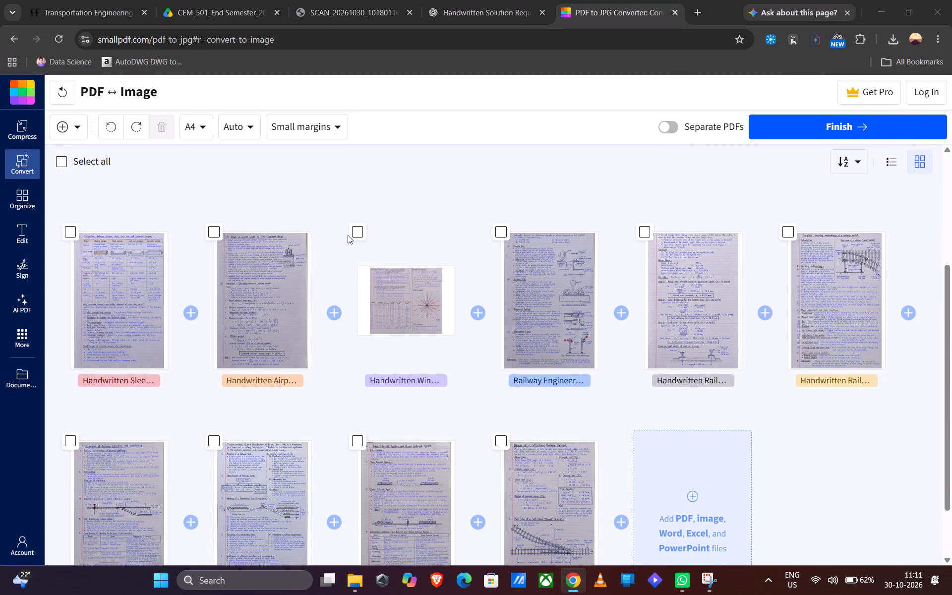
{"action": "left_click", "coordinate": [267, 105]}
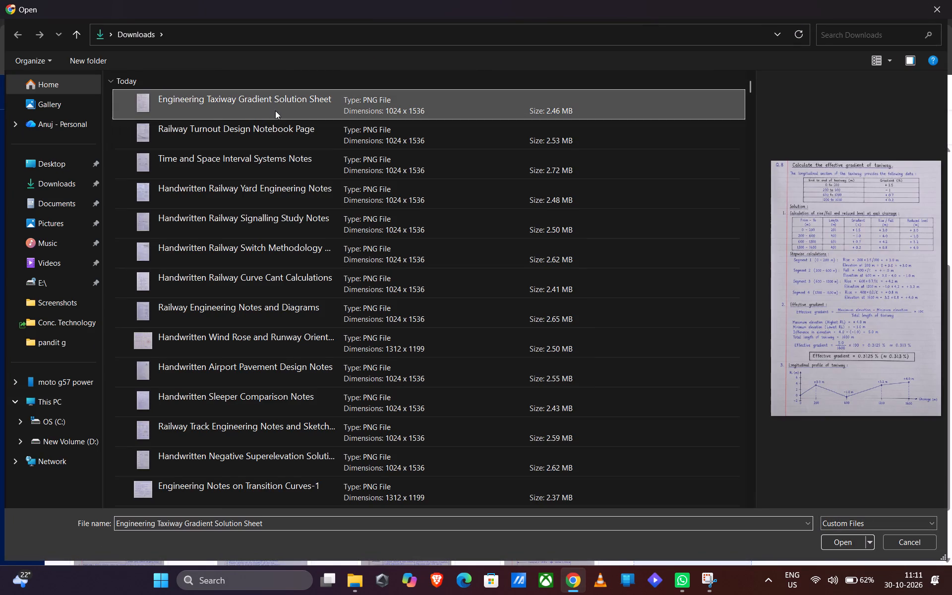
{"action": "left_click", "coordinate": [845, 536]}
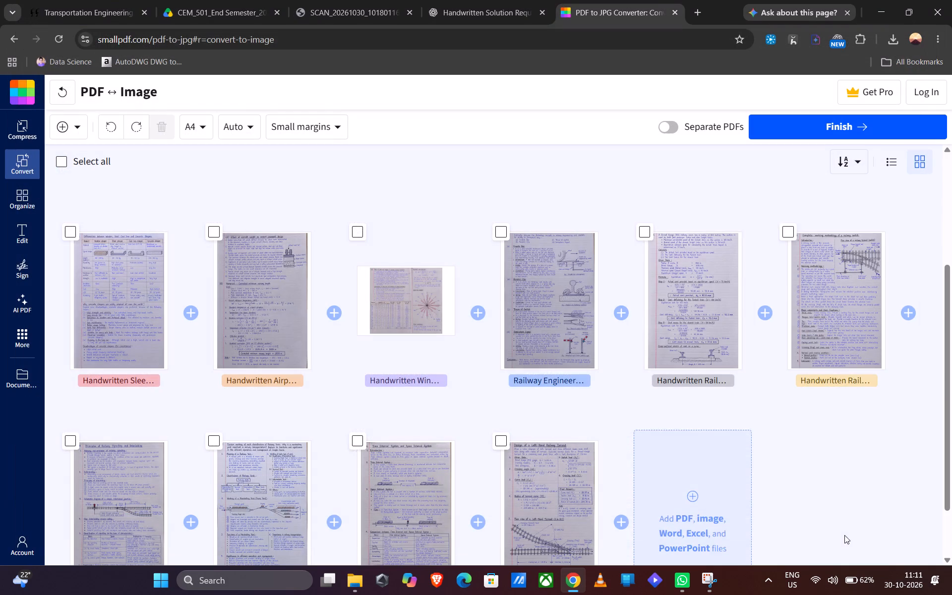
Finish the page arrangement and convert all the added images into one combined PDF.
{"action": "left_click", "coordinate": [803, 133]}
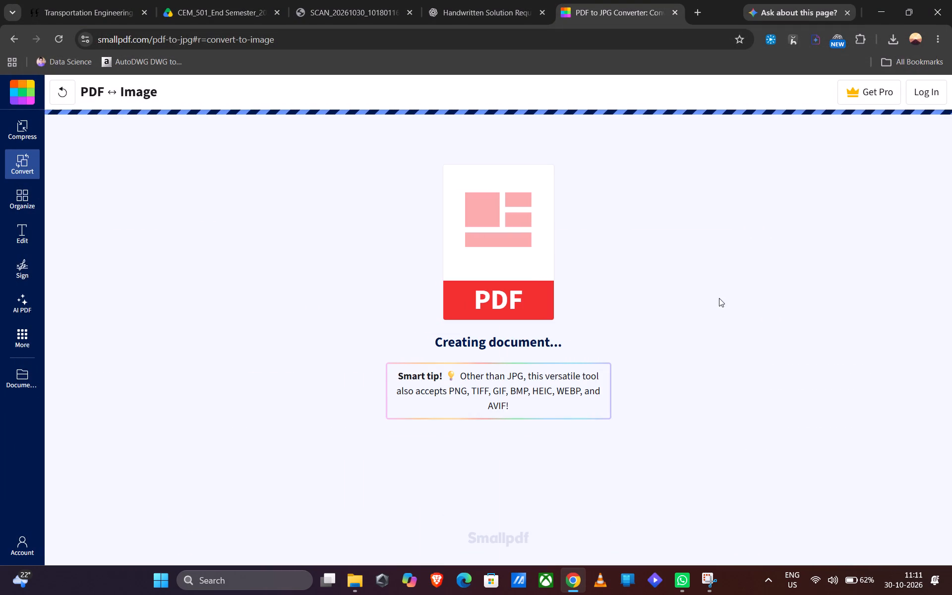
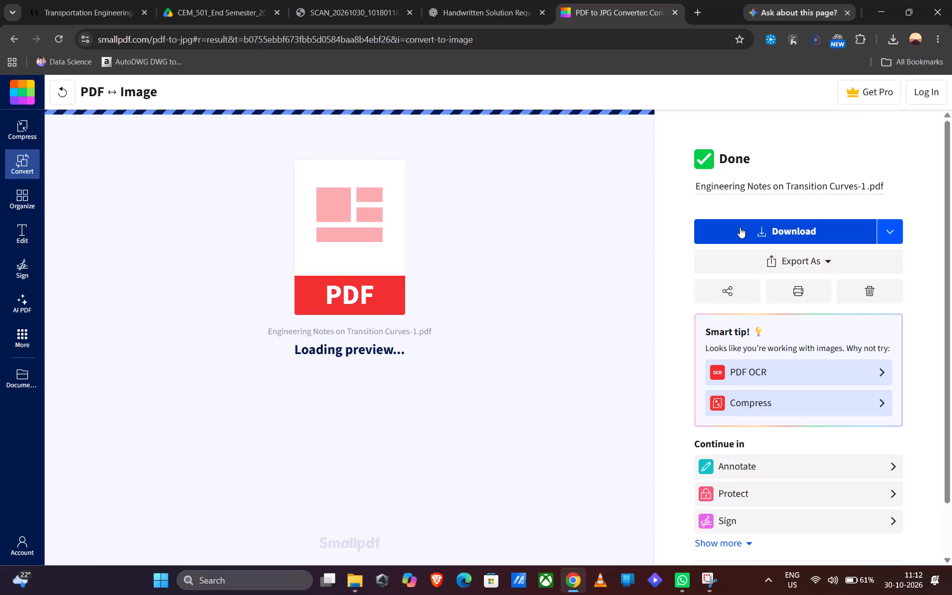
Download the combined PDF of the solution images.
{"action": "left_click", "coordinate": [741, 227]}
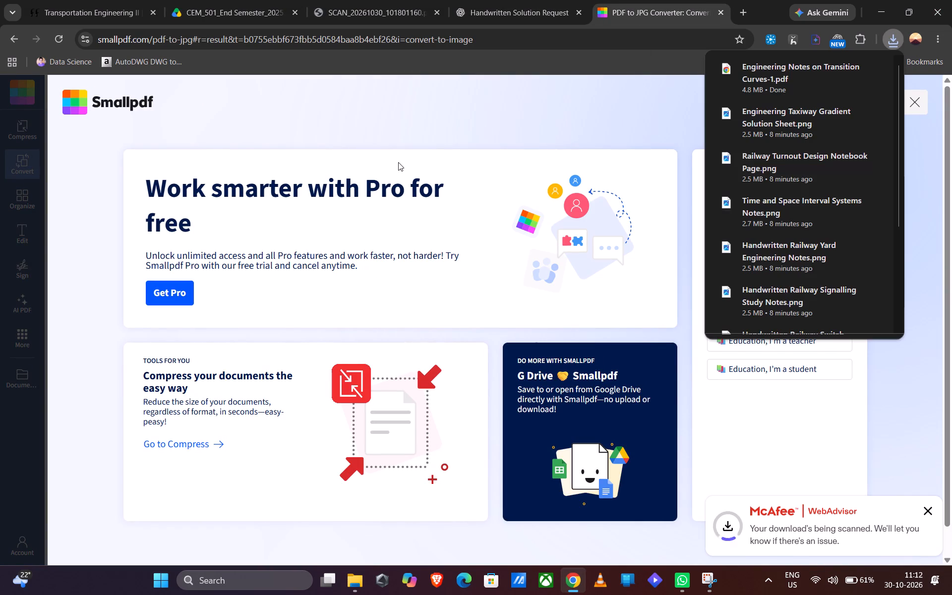
Open the downloaded Engineering Notes on Transition Curves-1 PDF and review the order and content of its solution pages through to the last page.
{"action": "left_click", "coordinate": [877, 69]}
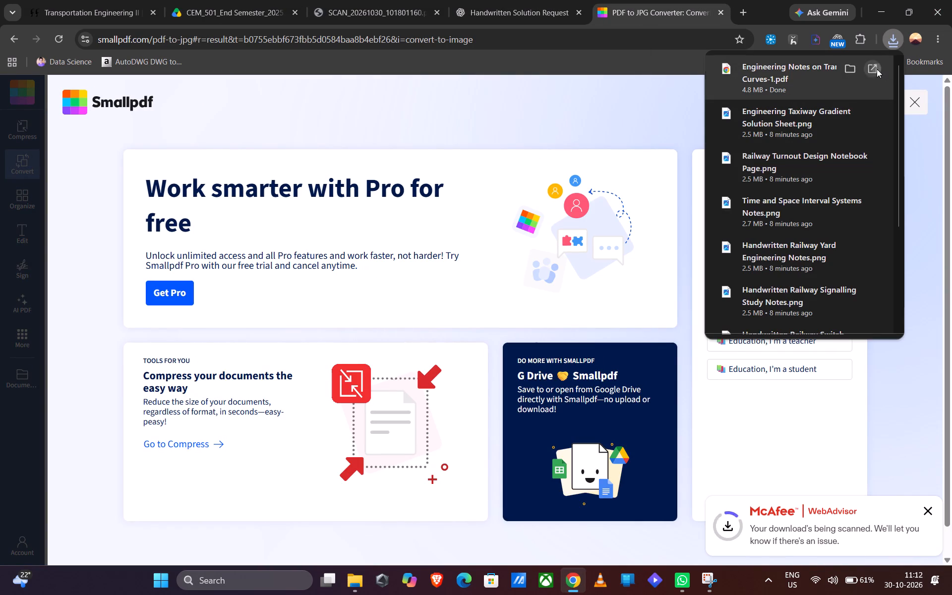
{"action": "scroll", "coordinate": [657, 247], "scroll_direction": "down", "scroll_amount": 5}
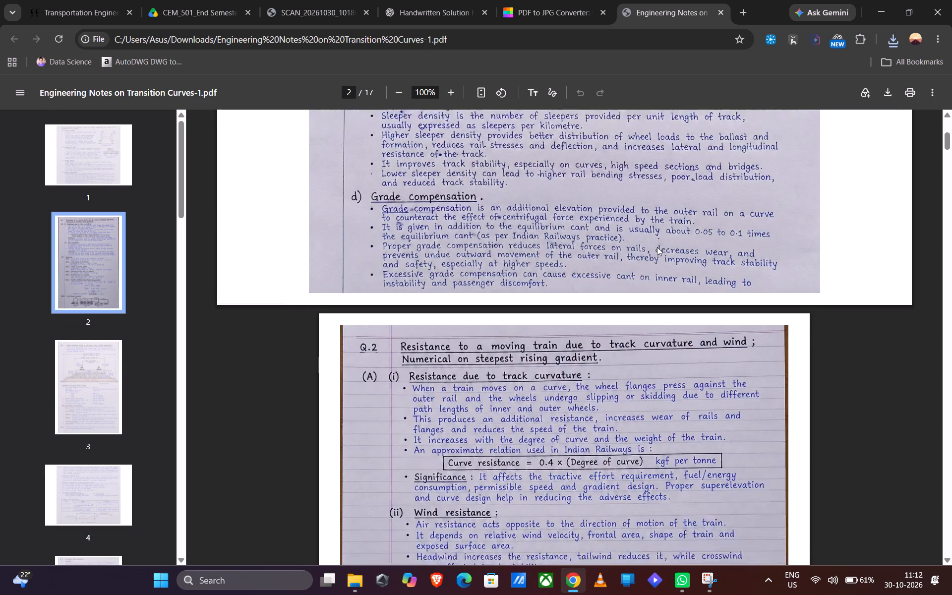
{"action": "scroll", "coordinate": [657, 246], "scroll_direction": "down", "scroll_amount": 19}
{"action": "scroll", "coordinate": [659, 242], "scroll_direction": "down", "scroll_amount": 5}
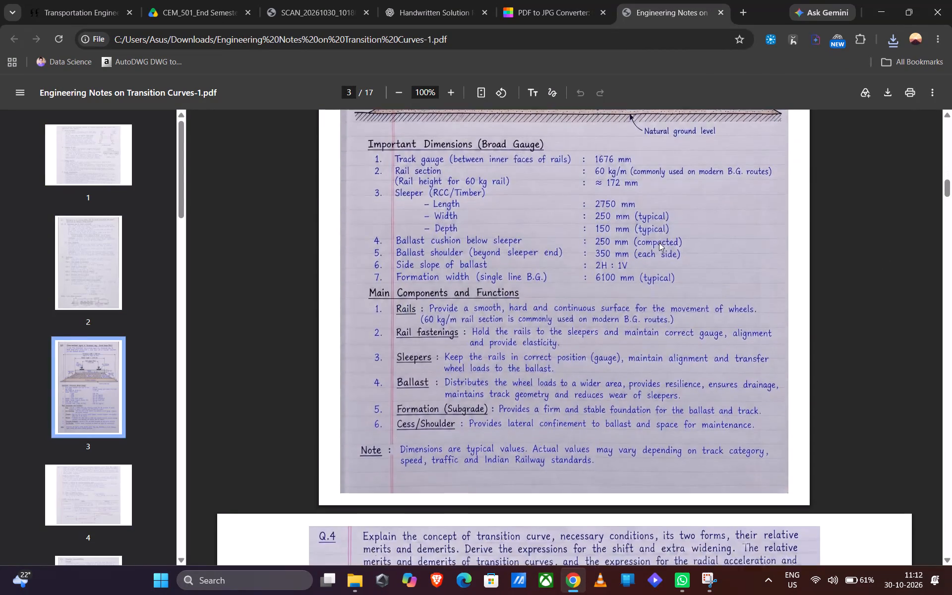
{"action": "scroll", "coordinate": [660, 240], "scroll_direction": "down", "scroll_amount": 20}
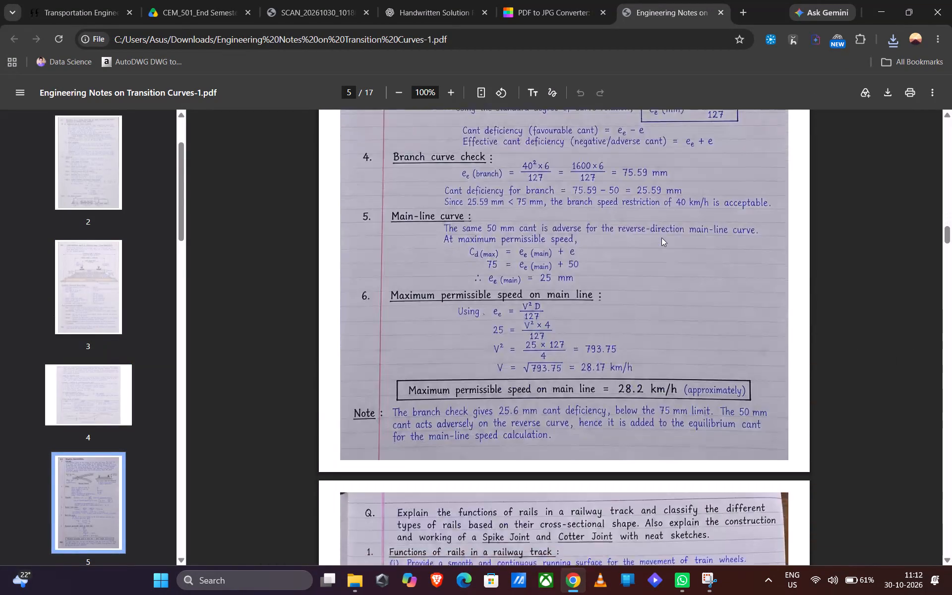
{"action": "scroll", "coordinate": [662, 237], "scroll_direction": "down", "scroll_amount": 19}
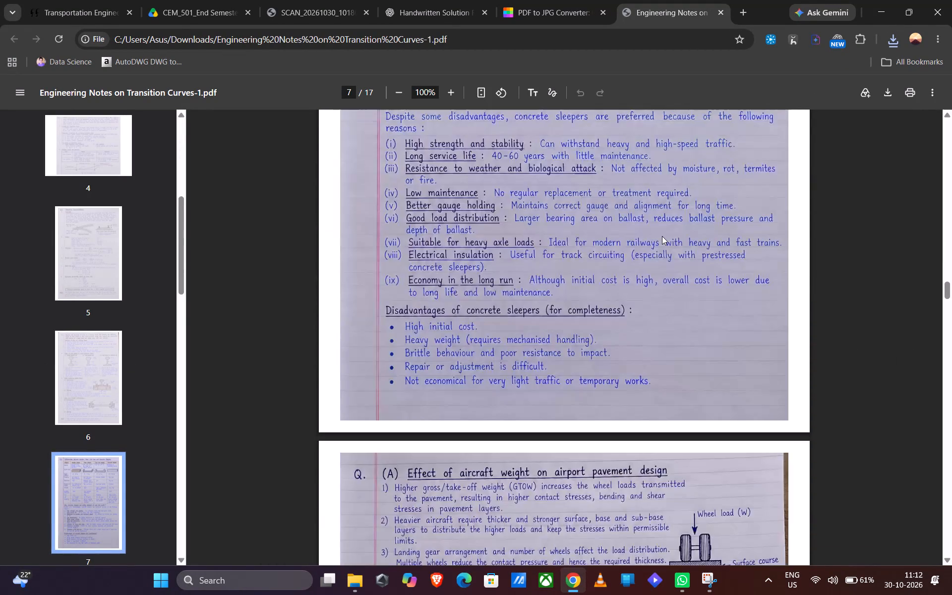
{"action": "scroll", "coordinate": [662, 236], "scroll_direction": "down", "scroll_amount": 9}
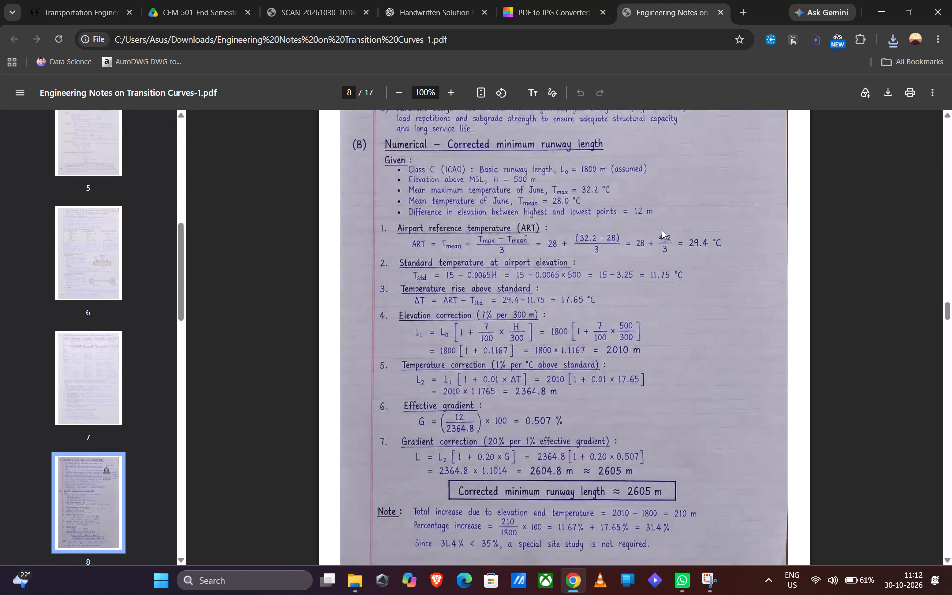
{"action": "scroll", "coordinate": [662, 230], "scroll_direction": "down", "scroll_amount": 20}
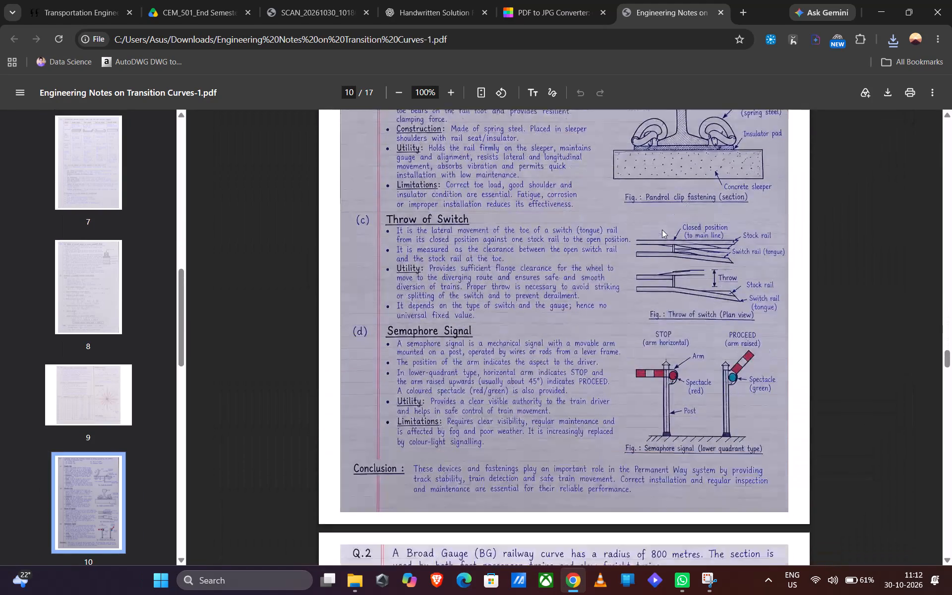
{"action": "scroll", "coordinate": [662, 230], "scroll_direction": "down", "scroll_amount": 20}
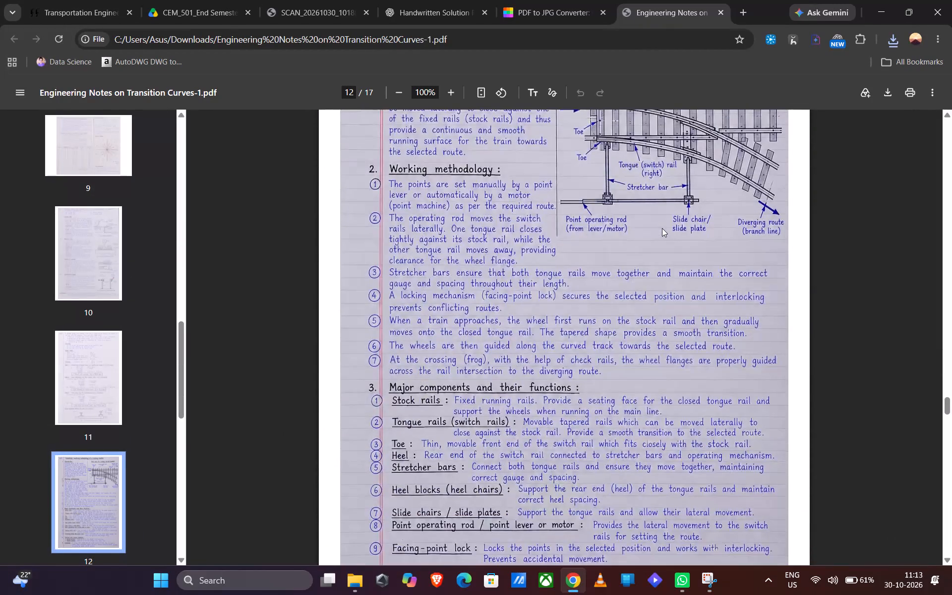
{"action": "scroll", "coordinate": [662, 228], "scroll_direction": "down", "scroll_amount": 17}
{"action": "scroll", "coordinate": [662, 228], "scroll_direction": "down", "scroll_amount": 5}
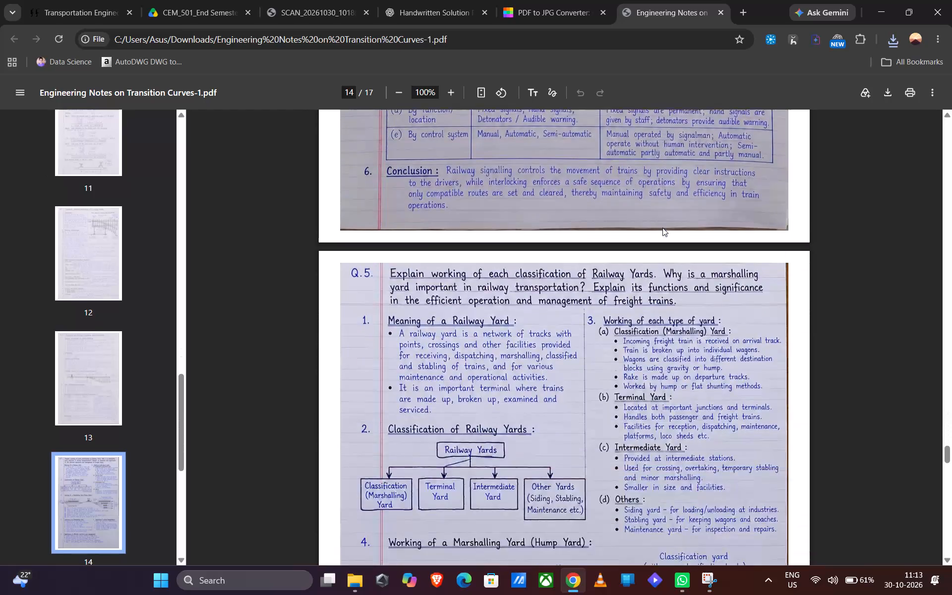
{"action": "scroll", "coordinate": [663, 227], "scroll_direction": "down", "scroll_amount": 17}
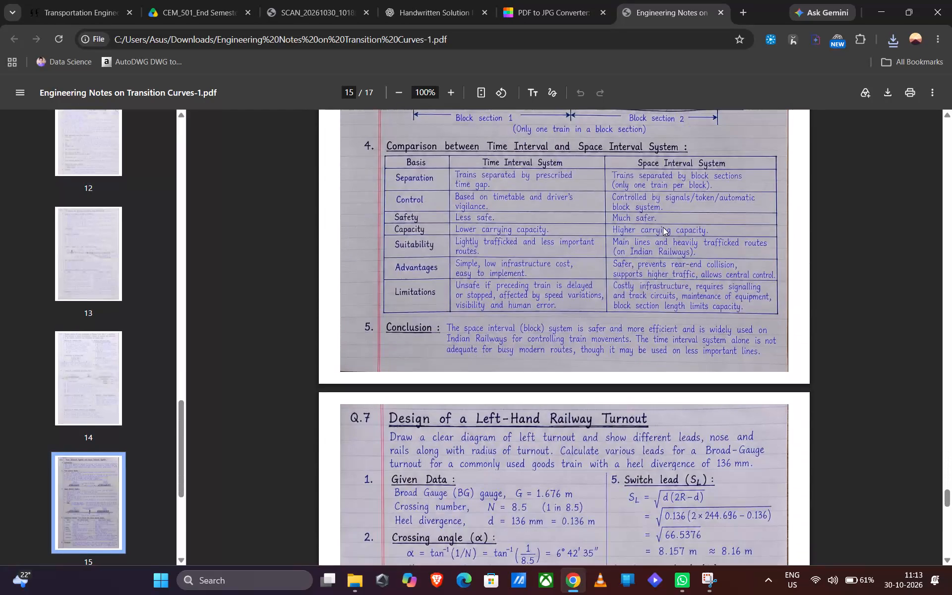
{"action": "scroll", "coordinate": [663, 227], "scroll_direction": "down", "scroll_amount": 16}
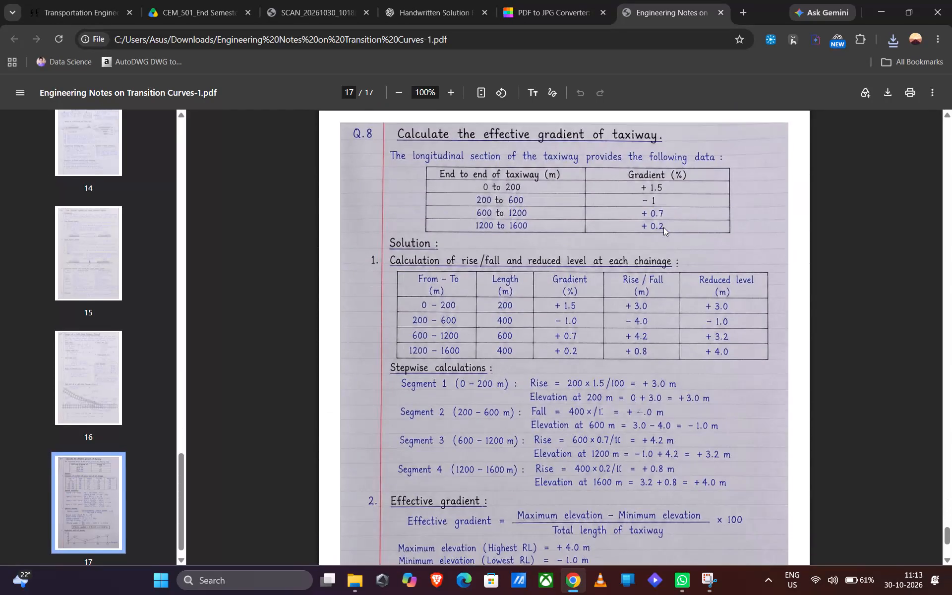
{"action": "scroll", "coordinate": [663, 227], "scroll_direction": "down", "scroll_amount": 15}
Recheck the solution pages backwards from the Q.8 taxiway gradient page to the pages before the wind-rose solution.
{"action": "scroll", "coordinate": [663, 227], "scroll_direction": "up", "scroll_amount": 7}
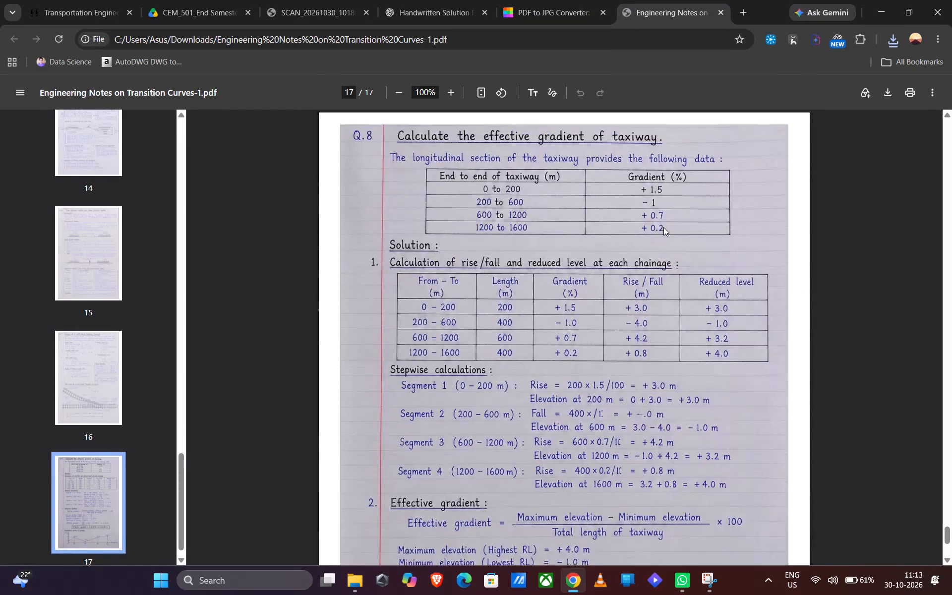
{"action": "scroll", "coordinate": [663, 227], "scroll_direction": "up", "scroll_amount": 16}
{"action": "scroll", "coordinate": [663, 227], "scroll_direction": "up", "scroll_amount": 5}
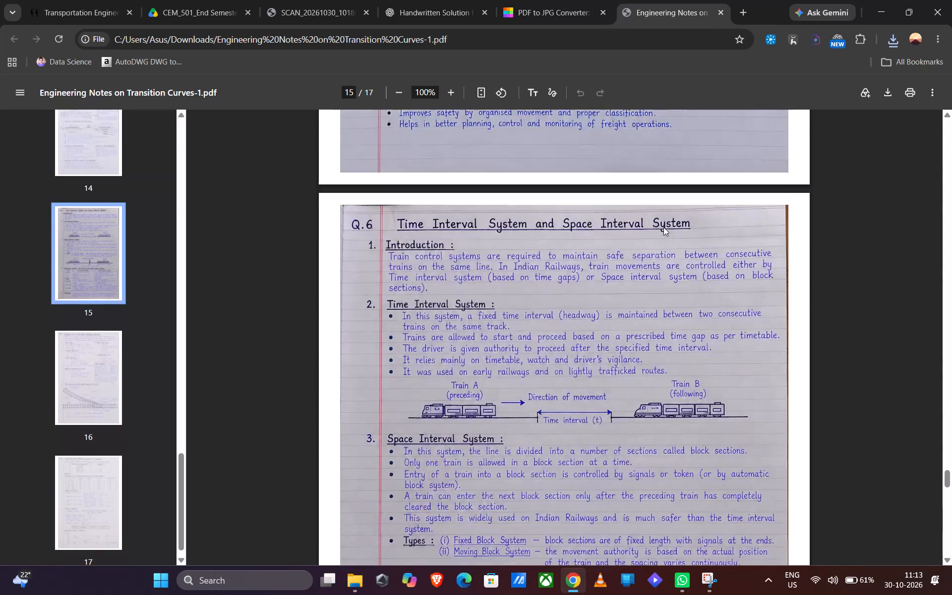
{"action": "scroll", "coordinate": [663, 227], "scroll_direction": "up", "scroll_amount": 9}
{"action": "scroll", "coordinate": [664, 227], "scroll_direction": "up", "scroll_amount": 16}
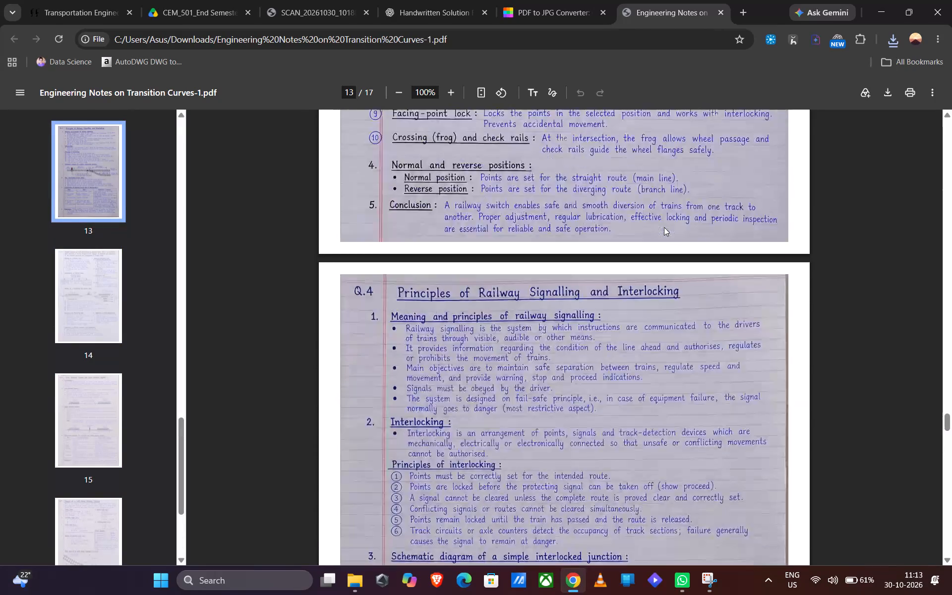
{"action": "scroll", "coordinate": [664, 227], "scroll_direction": "up", "scroll_amount": 13}
{"action": "scroll", "coordinate": [665, 226], "scroll_direction": "up", "scroll_amount": 14}
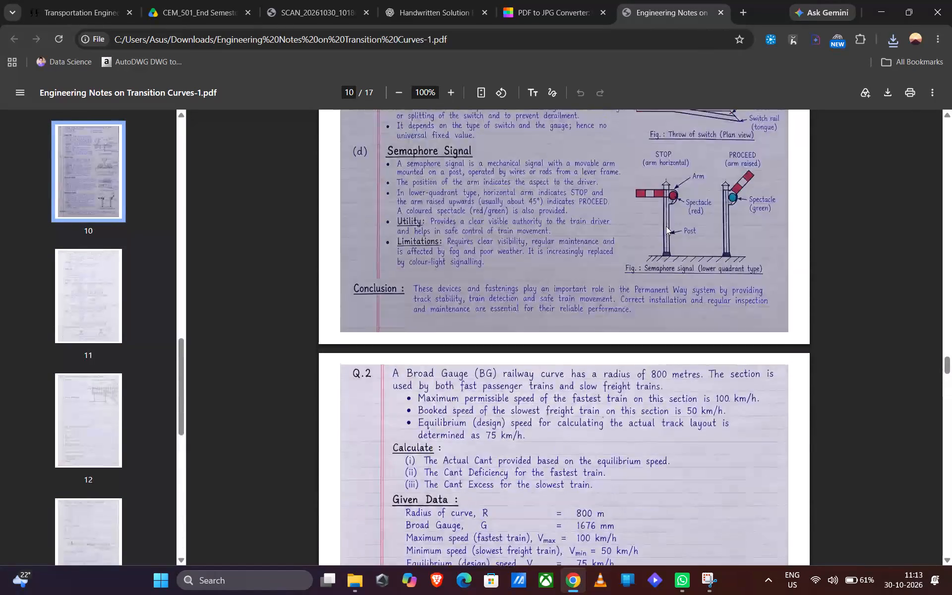
{"action": "scroll", "coordinate": [666, 226], "scroll_direction": "up", "scroll_amount": 15}
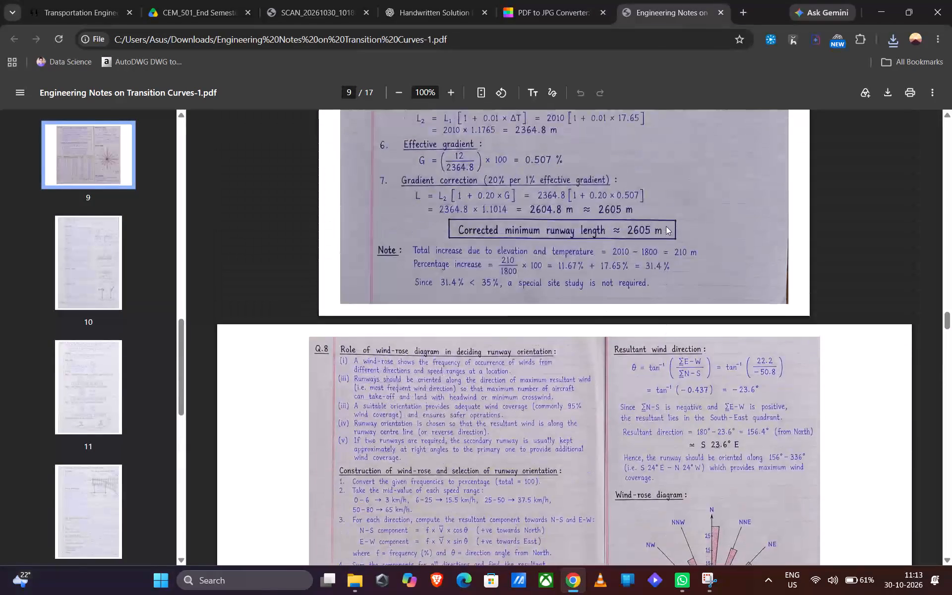
{"action": "scroll", "coordinate": [666, 226], "scroll_direction": "up", "scroll_amount": 11}
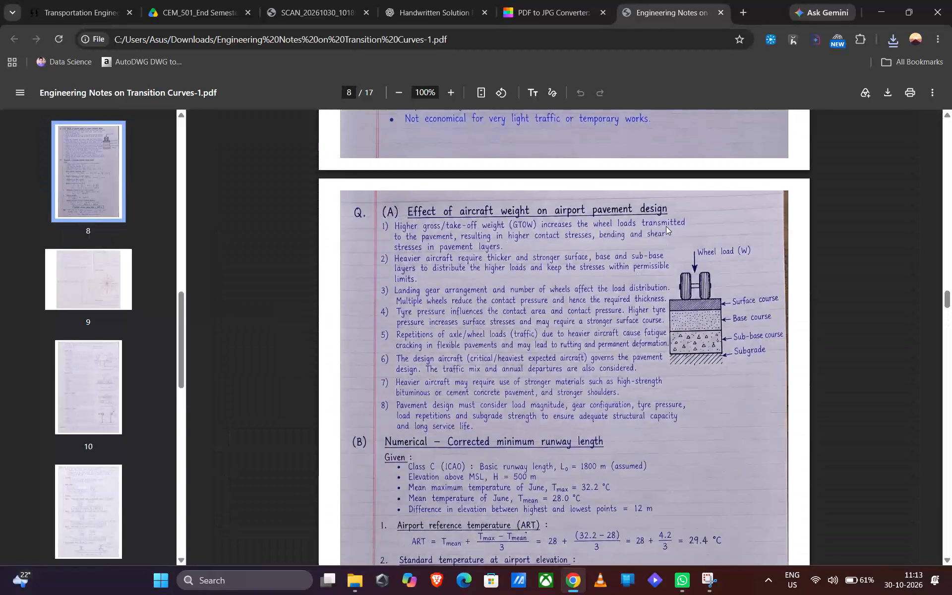
{"action": "scroll", "coordinate": [666, 226], "scroll_direction": "up", "scroll_amount": 9}
Examine the Q.8 wind-rose runway orientation page, including its frequency table and diagram, and continue to the page after it.
{"action": "scroll", "coordinate": [666, 226], "scroll_direction": "down", "scroll_amount": 20}
{"action": "scroll", "coordinate": [666, 226], "scroll_direction": "down", "scroll_amount": 4}
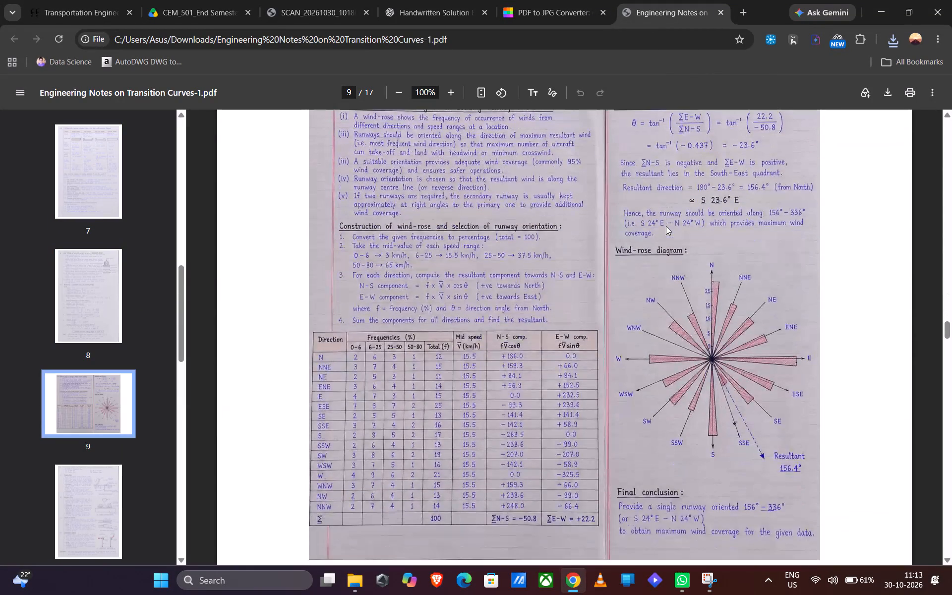
{"action": "scroll", "coordinate": [666, 226], "scroll_direction": "up", "scroll_amount": 7}
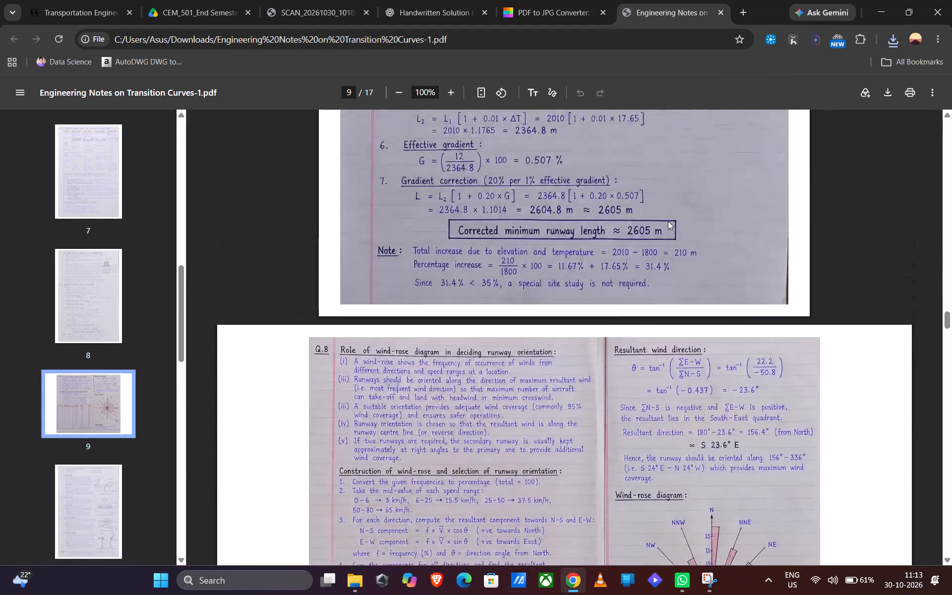
{"action": "scroll", "coordinate": [668, 221], "scroll_direction": "down", "scroll_amount": 6}
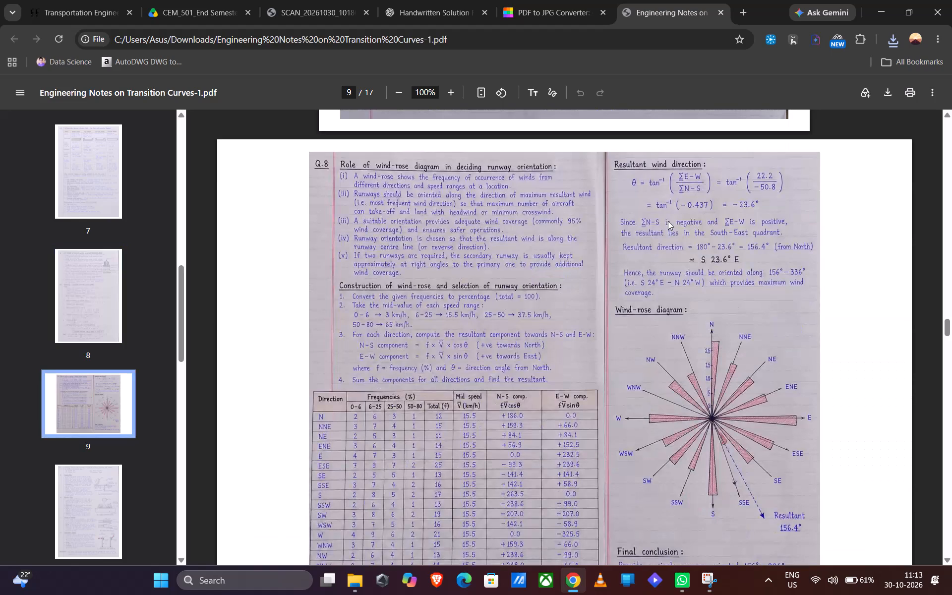
{"action": "scroll", "coordinate": [668, 221], "scroll_direction": "down", "scroll_amount": 4}
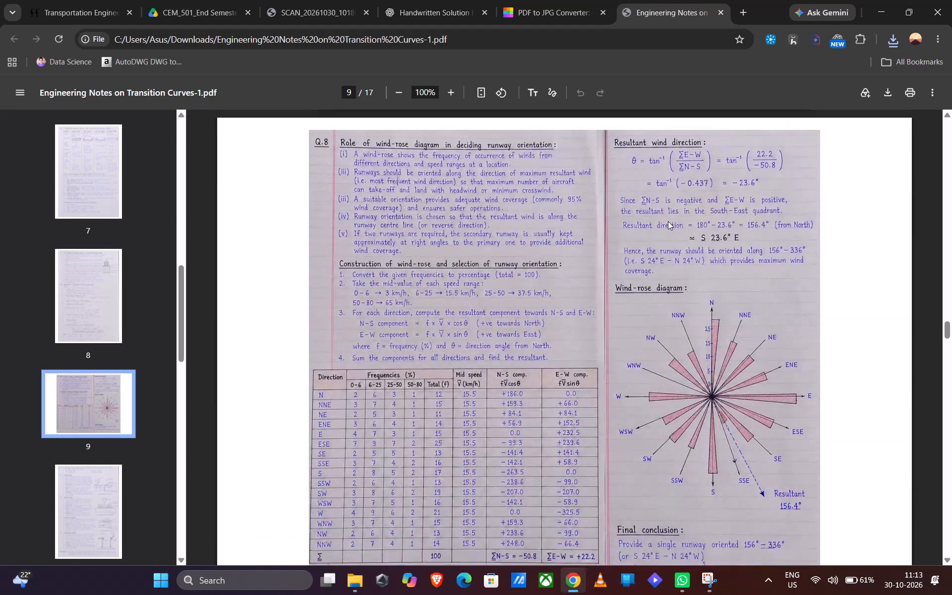
{"action": "scroll", "coordinate": [668, 221], "scroll_direction": "down", "scroll_amount": 6}
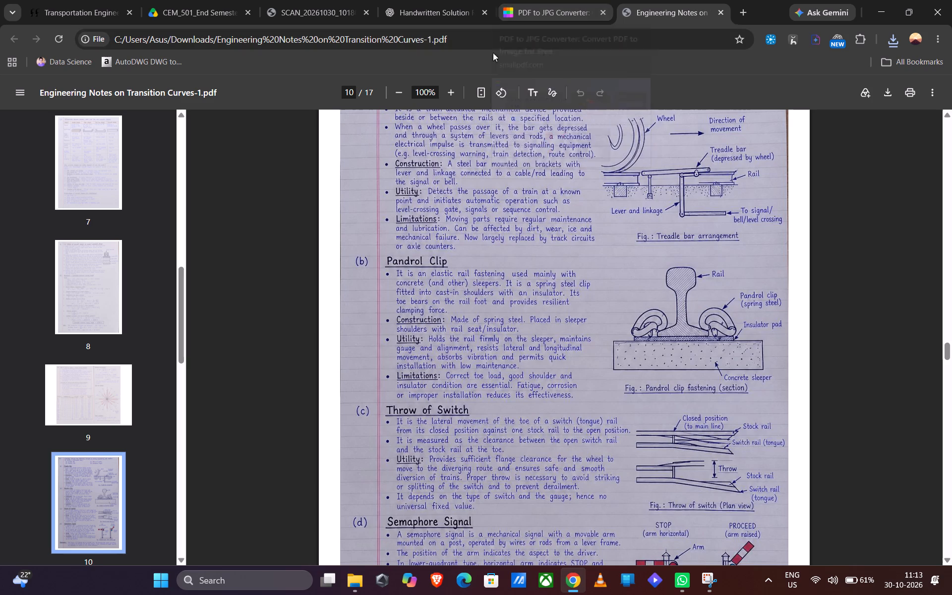
Search the web for merge pdf in a new browser tab and open iLovePDF's Merge PDF tool.
{"action": "left_click", "coordinate": [447, 8]}
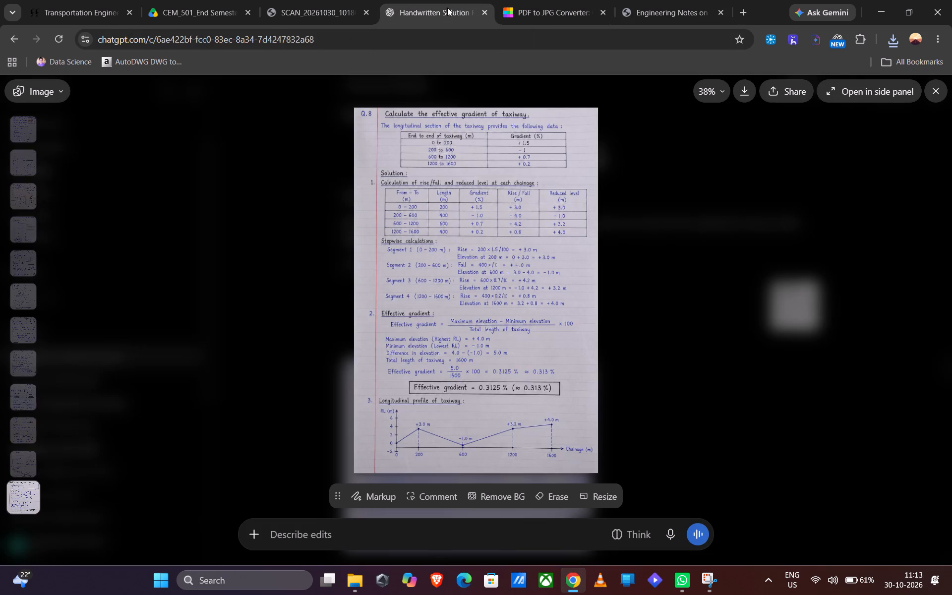
{"action": "left_click", "coordinate": [742, 13]}
{"action": "left_click", "coordinate": [445, 264]}
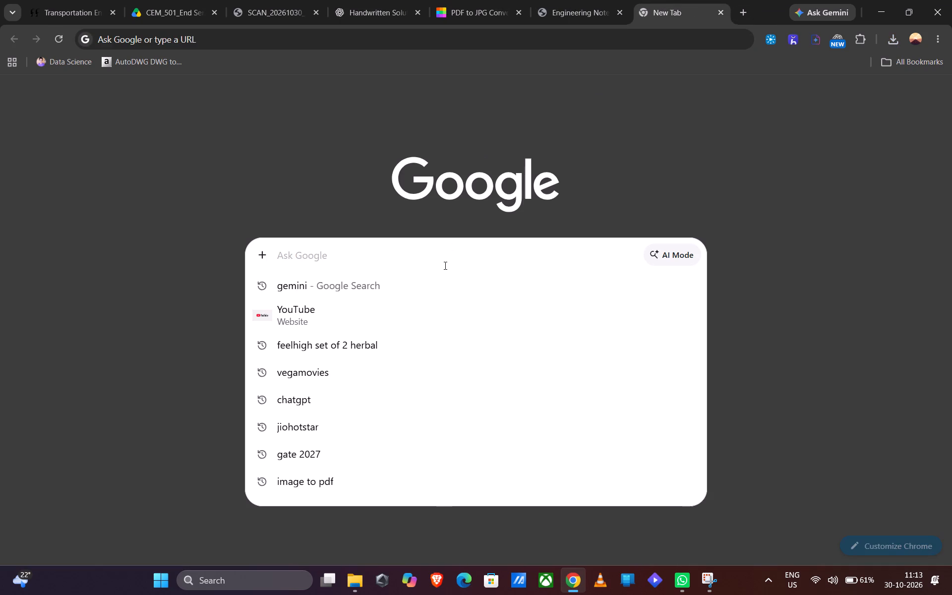
{"action": "type", "text": "mer"}
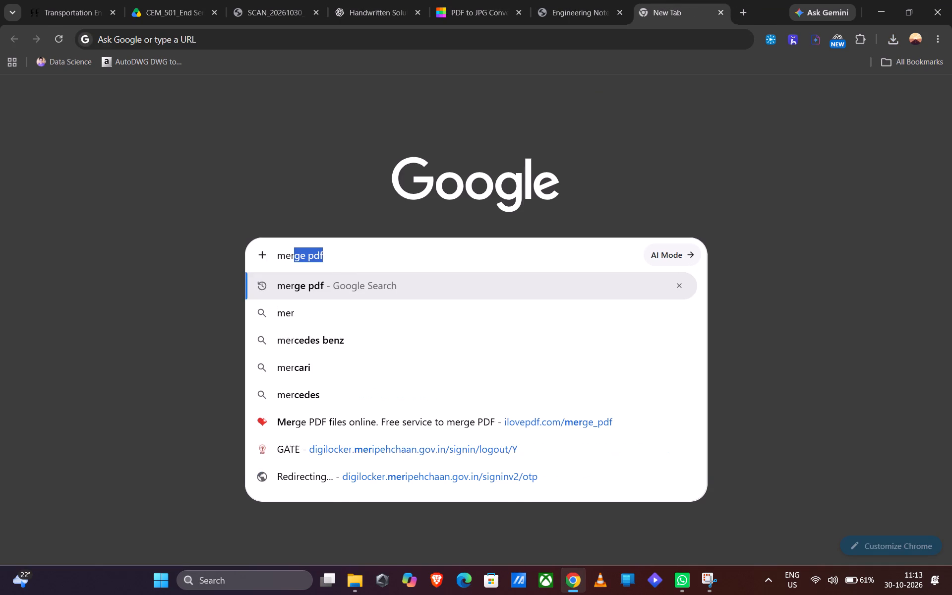
{"action": "key", "text": "Return"}
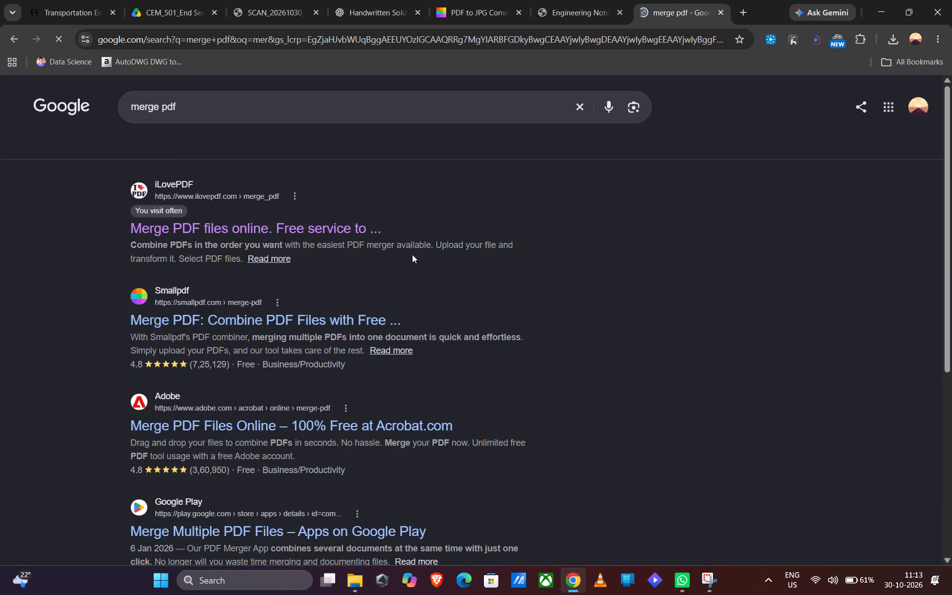
{"action": "left_click", "coordinate": [295, 228]}
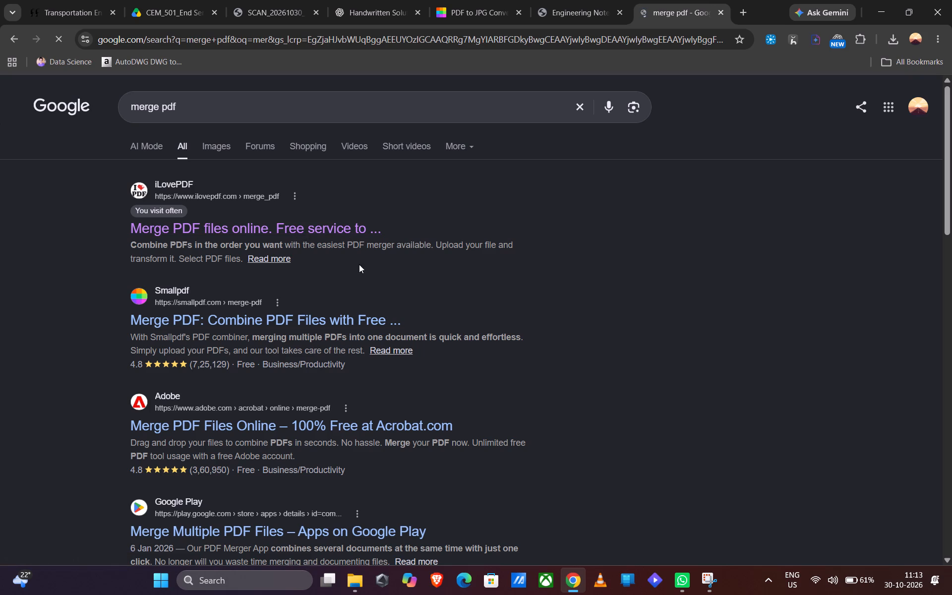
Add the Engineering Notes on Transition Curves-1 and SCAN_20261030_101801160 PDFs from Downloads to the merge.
{"action": "left_click", "coordinate": [469, 256]}
{"action": "left_click", "coordinate": [476, 246]}
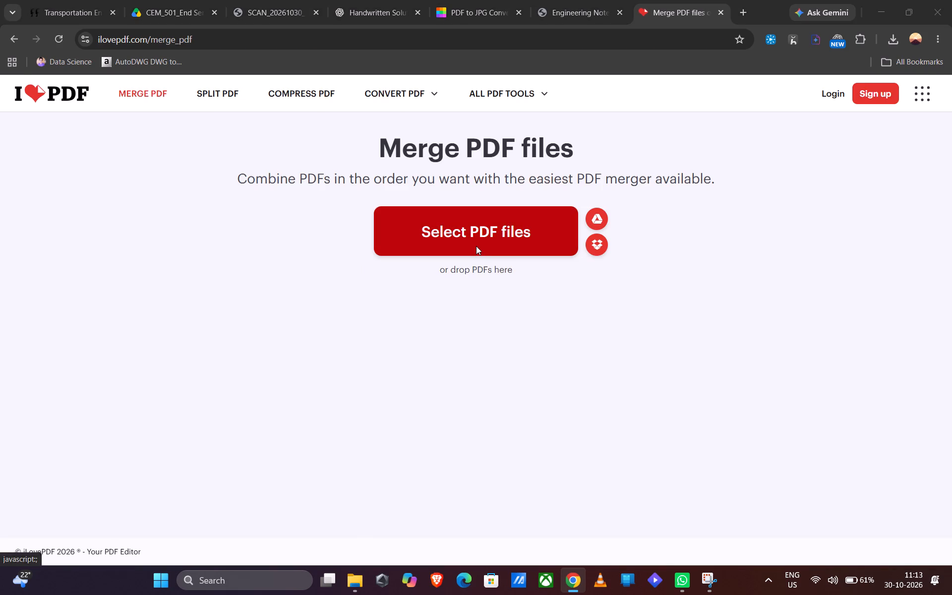
{"action": "left_click", "coordinate": [408, 100]}
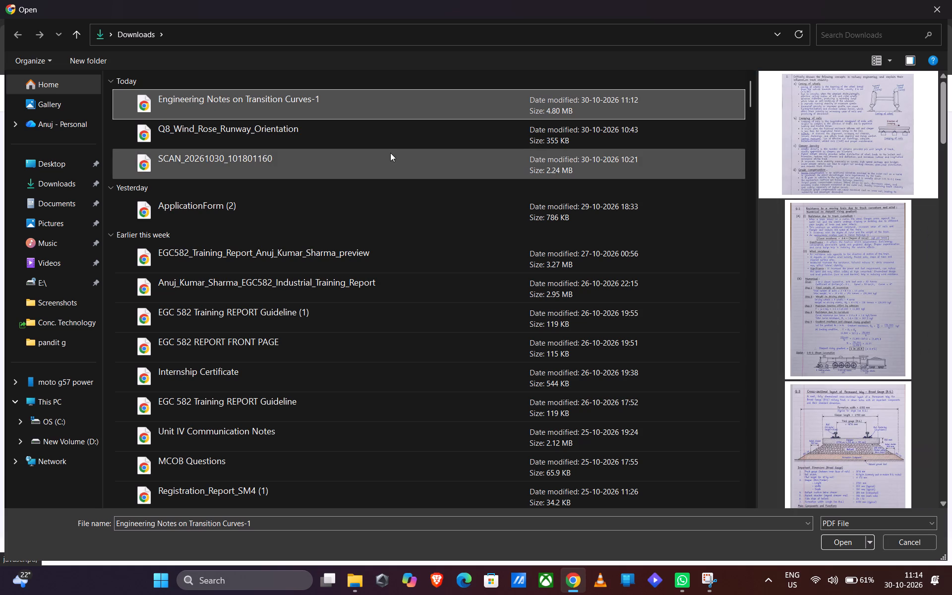
{"action": "left_click", "coordinate": [378, 160], "text": "ctrl"}
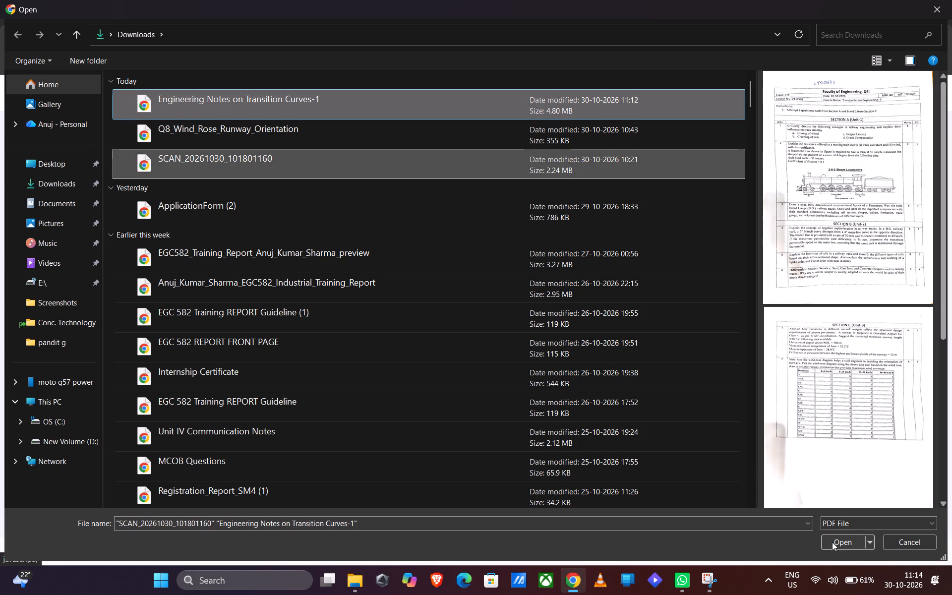
{"action": "left_click", "coordinate": [836, 542]}
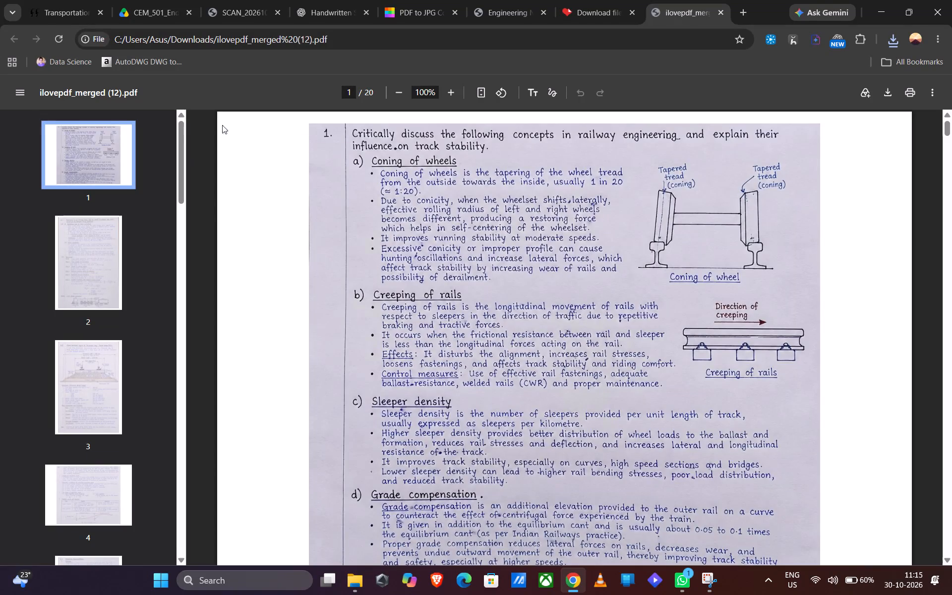
{"action": "left_click", "coordinate": [81, 244]}
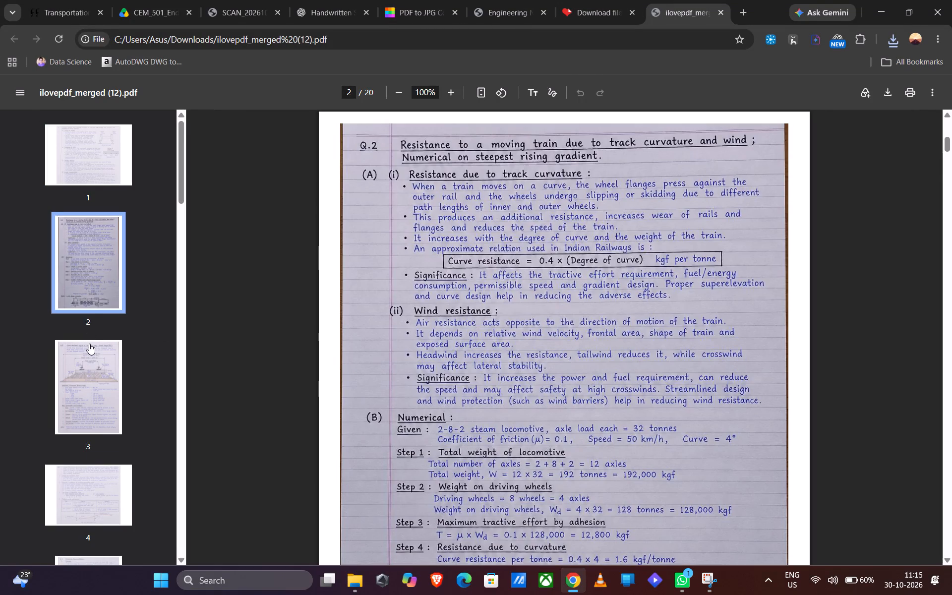
{"action": "left_click", "coordinate": [89, 344]}
{"action": "scroll", "coordinate": [95, 372], "scroll_direction": "down", "scroll_amount": 11}
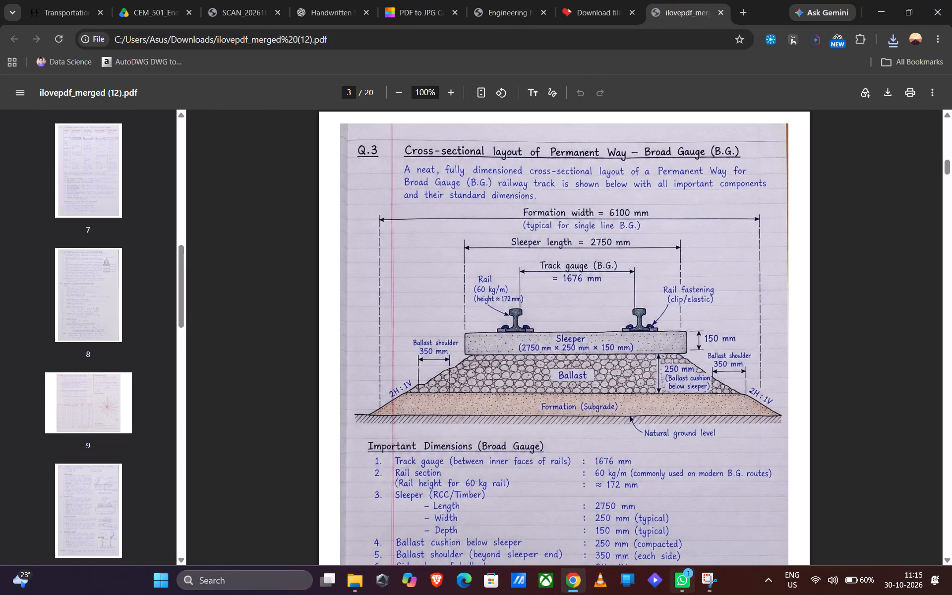
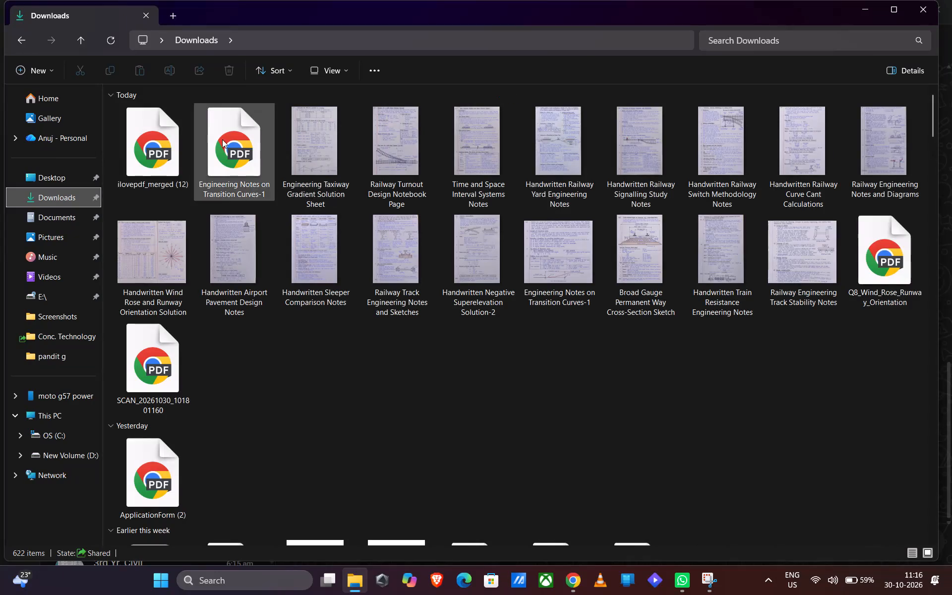
Open the ilovepdf_merged (12) PDF from Downloads to view it.
{"action": "double_click", "coordinate": [186, 139]}
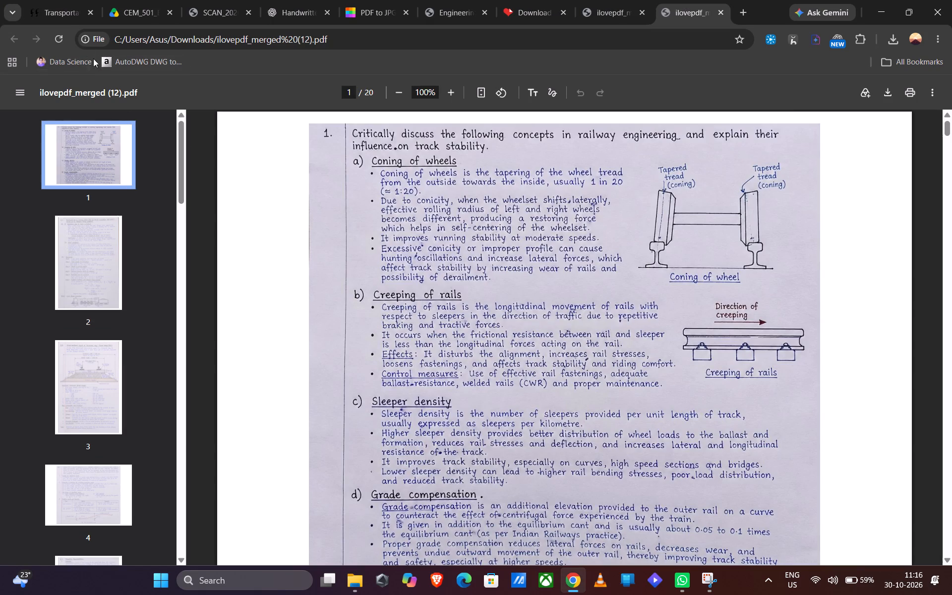
Back in File Explorer, rename the merged PDF ilovepdf_merged (12) in Downloads as TRAnS final.
{"action": "left_click", "coordinate": [356, 590]}
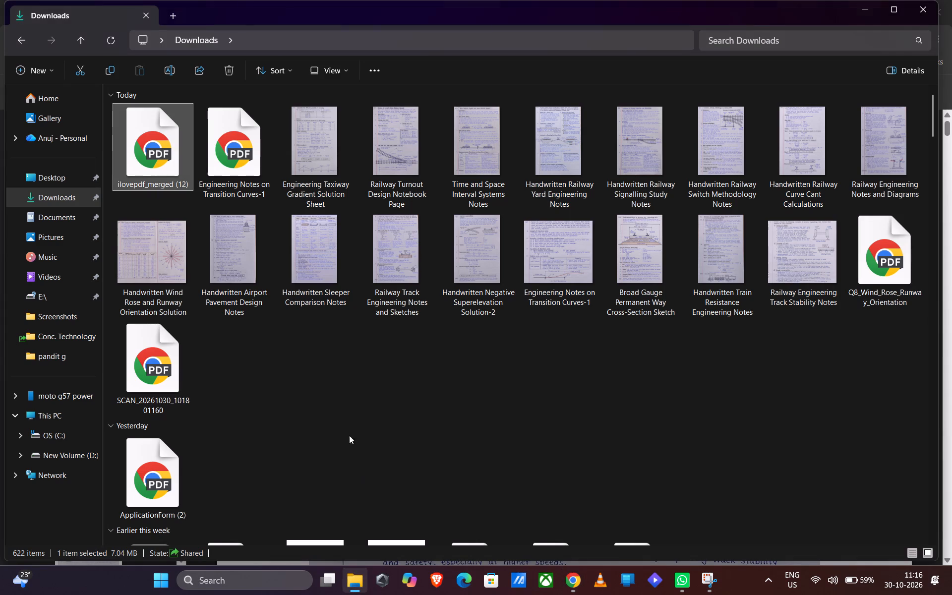
{"action": "left_click", "coordinate": [171, 72]}
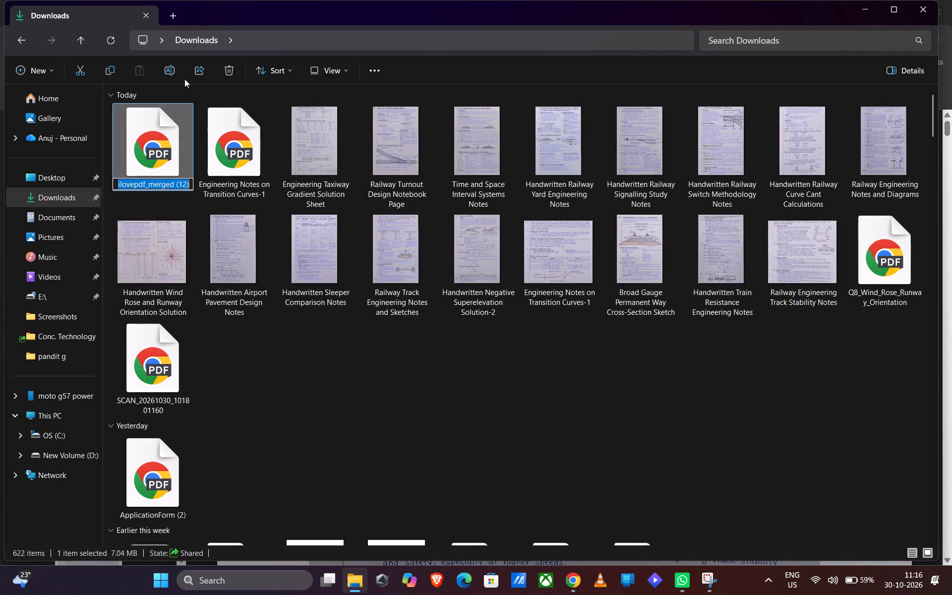
{"action": "type", "text": "ra"}
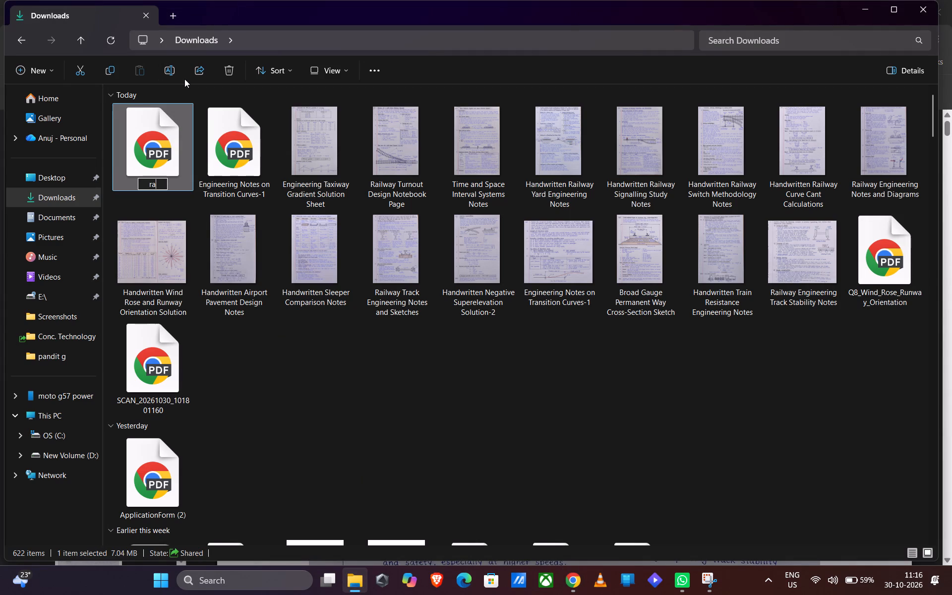
{"action": "key", "text": "BackSpace"}
{"action": "key", "text": "BackSpace"}
{"action": "type", "text": "TRans"}
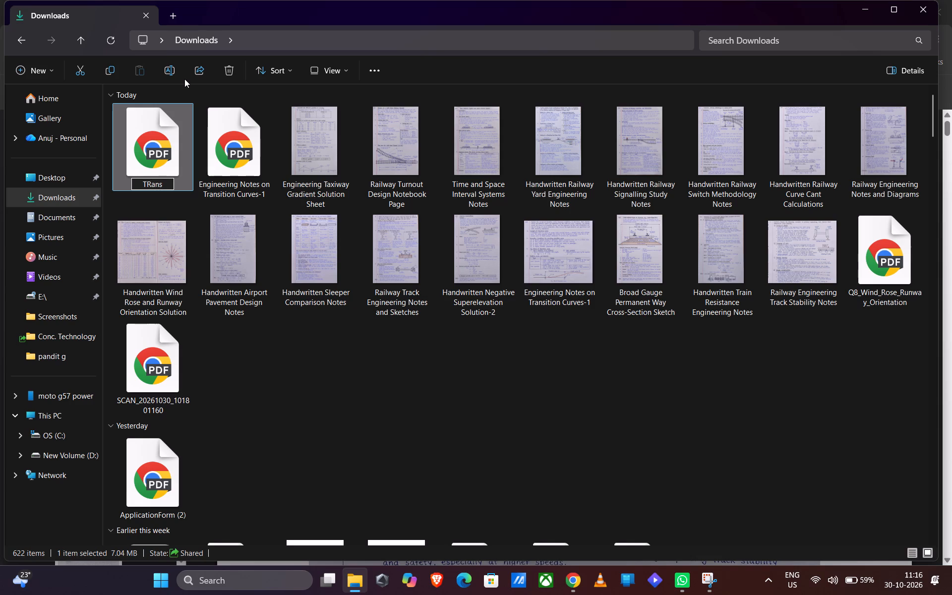
{"action": "key", "text": "BackSpace"}
{"action": "key", "text": "BackSpace"}
{"action": "key", "text": "BackSpace"}
{"action": "type", "text": "AnS"}
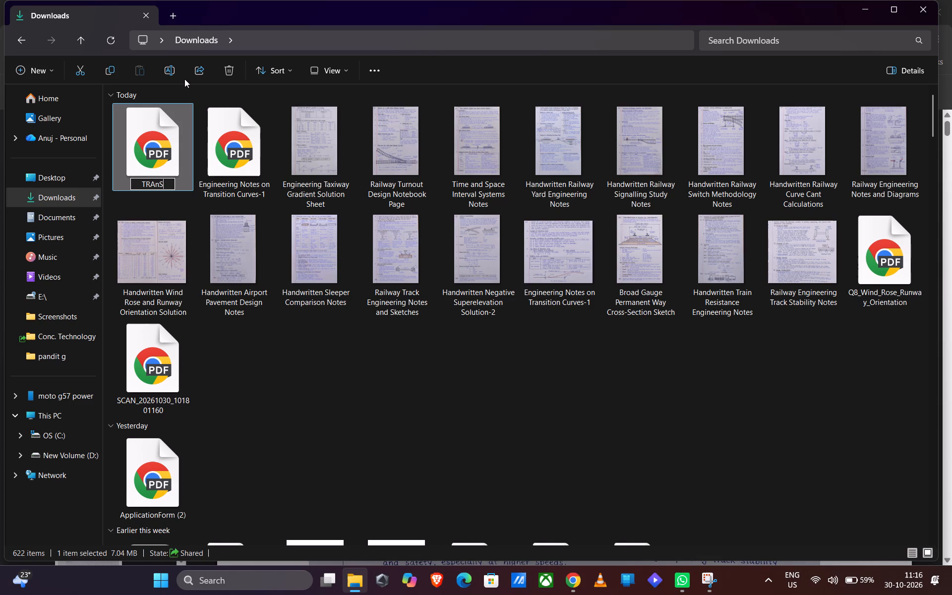
{"action": "key", "text": "space"}
{"action": "type", "text": "final"}
{"action": "key", "text": "Return"}
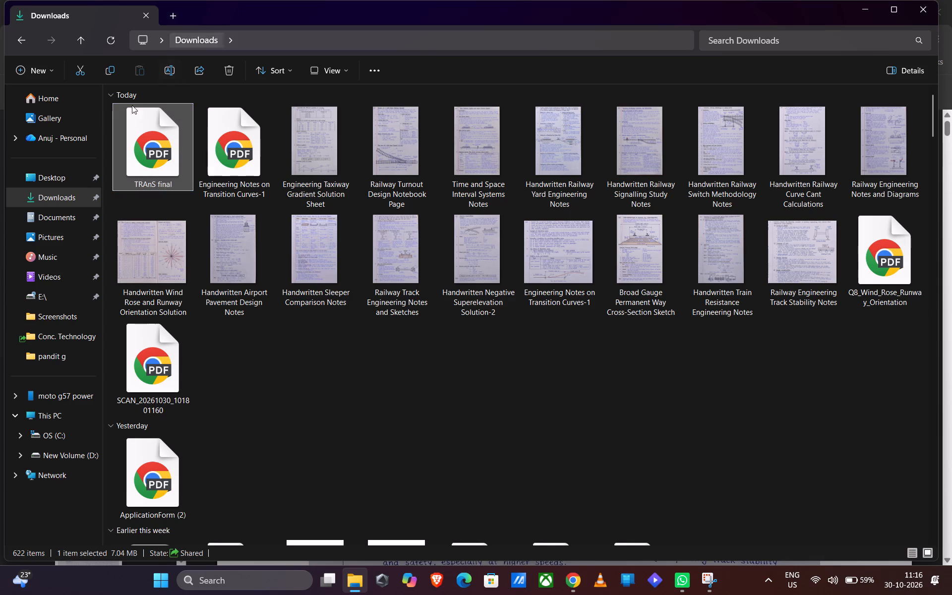
Take the TRAnS final PDF from Downloads over to WhatsApp.
{"action": "left_click", "coordinate": [148, 134]}
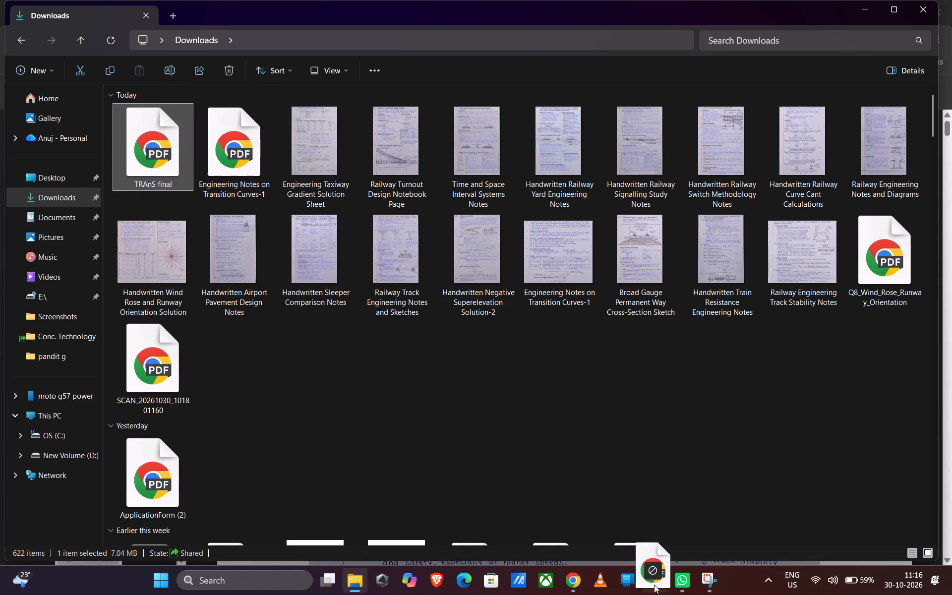
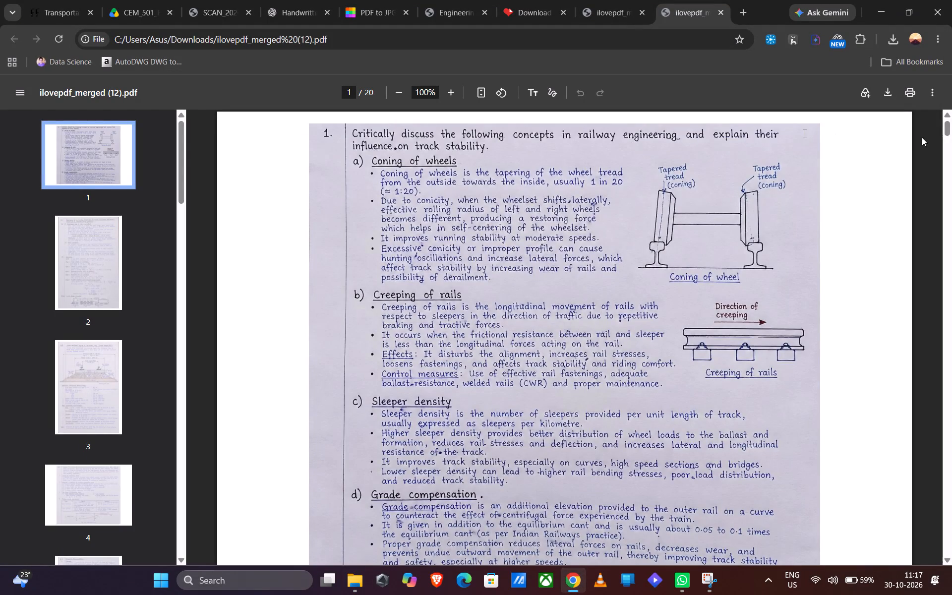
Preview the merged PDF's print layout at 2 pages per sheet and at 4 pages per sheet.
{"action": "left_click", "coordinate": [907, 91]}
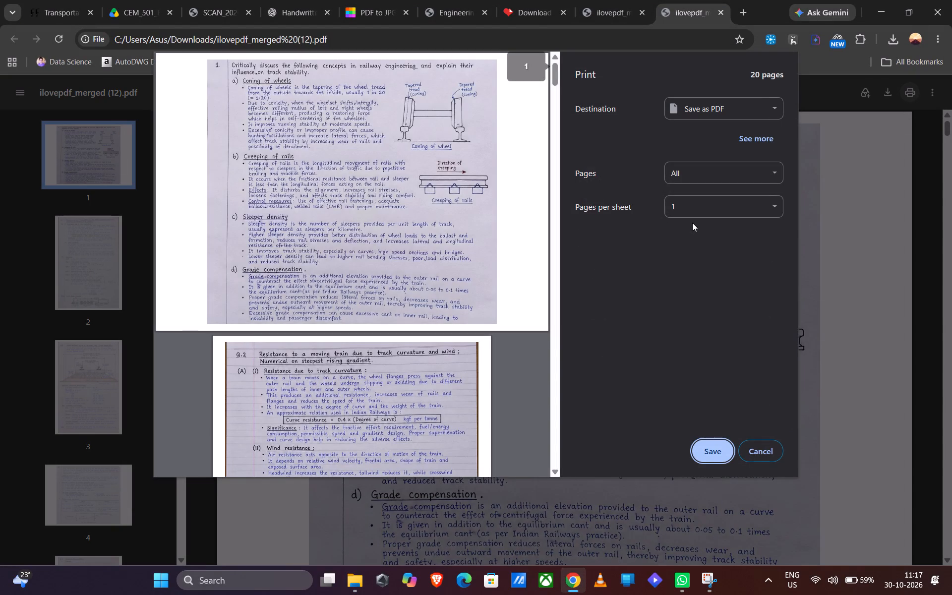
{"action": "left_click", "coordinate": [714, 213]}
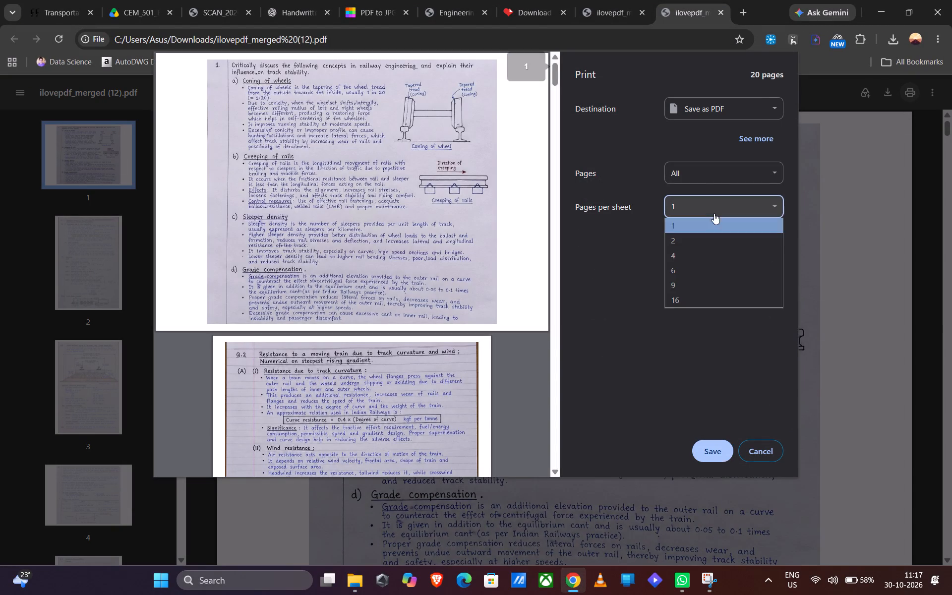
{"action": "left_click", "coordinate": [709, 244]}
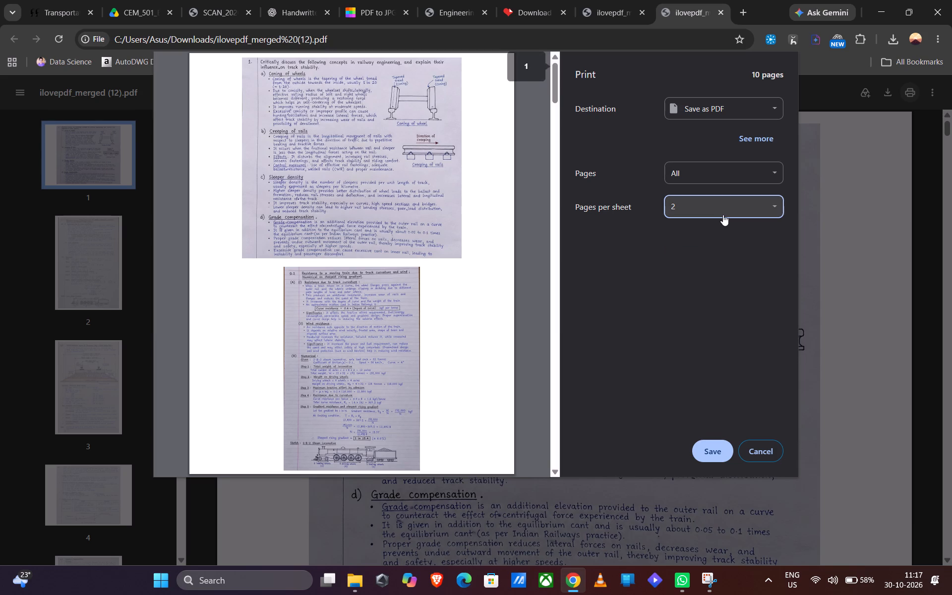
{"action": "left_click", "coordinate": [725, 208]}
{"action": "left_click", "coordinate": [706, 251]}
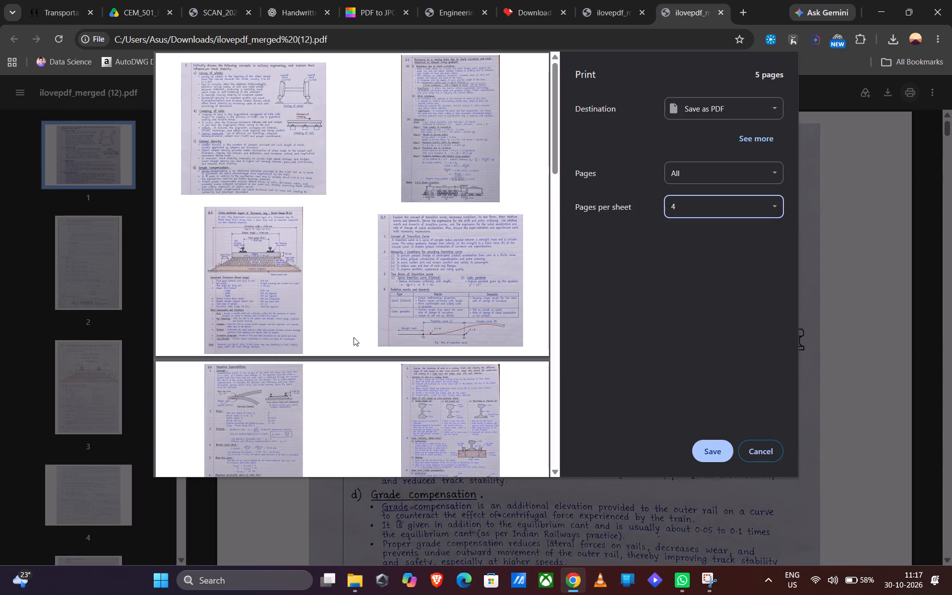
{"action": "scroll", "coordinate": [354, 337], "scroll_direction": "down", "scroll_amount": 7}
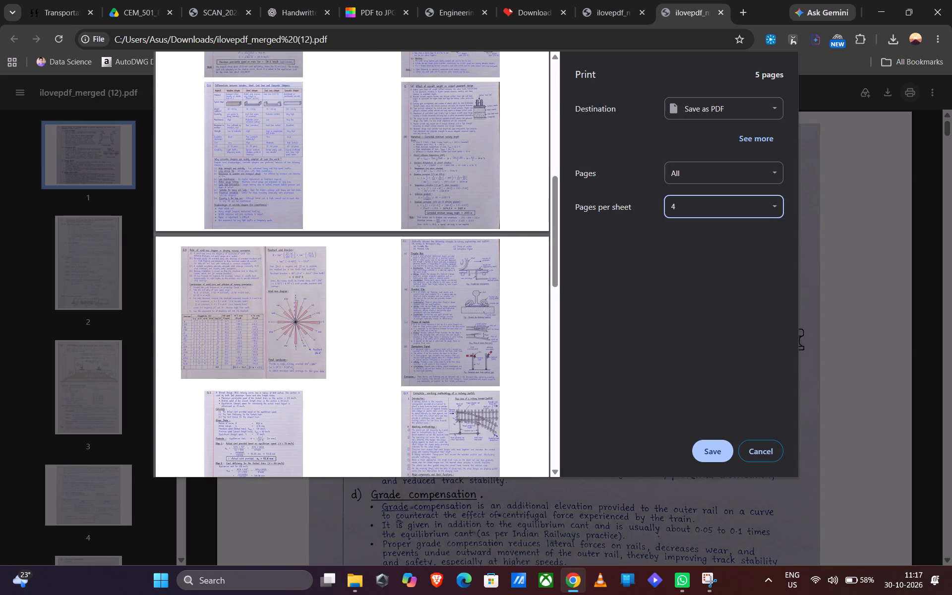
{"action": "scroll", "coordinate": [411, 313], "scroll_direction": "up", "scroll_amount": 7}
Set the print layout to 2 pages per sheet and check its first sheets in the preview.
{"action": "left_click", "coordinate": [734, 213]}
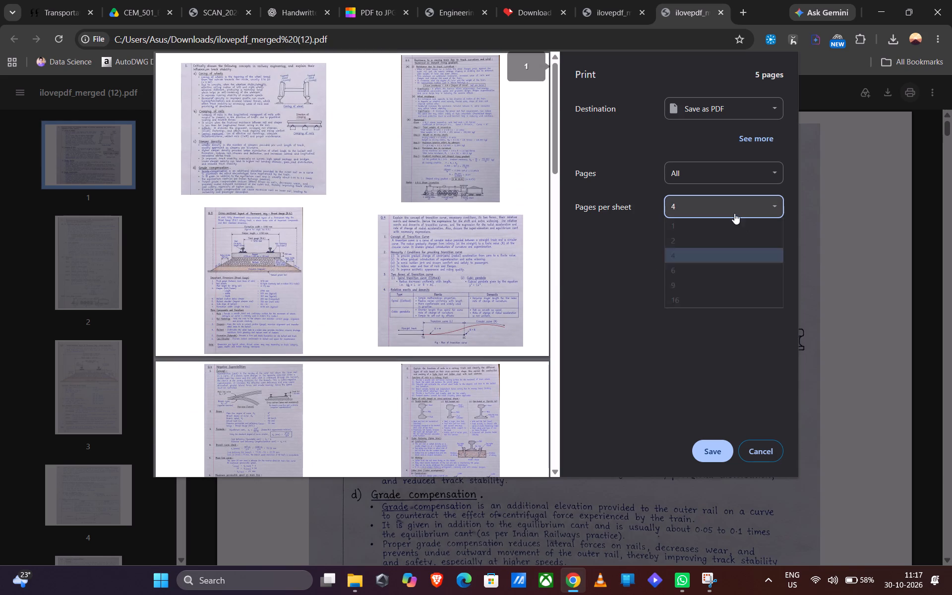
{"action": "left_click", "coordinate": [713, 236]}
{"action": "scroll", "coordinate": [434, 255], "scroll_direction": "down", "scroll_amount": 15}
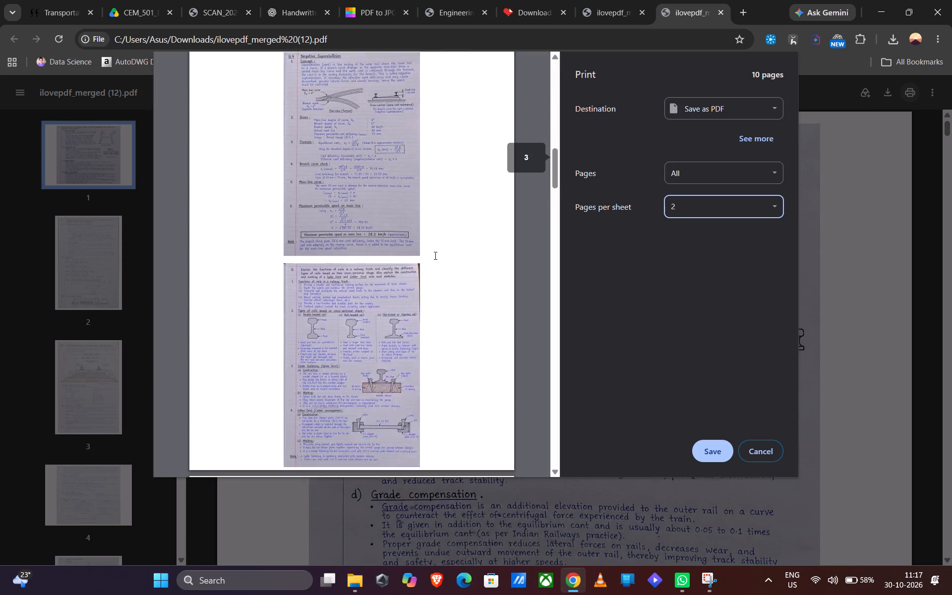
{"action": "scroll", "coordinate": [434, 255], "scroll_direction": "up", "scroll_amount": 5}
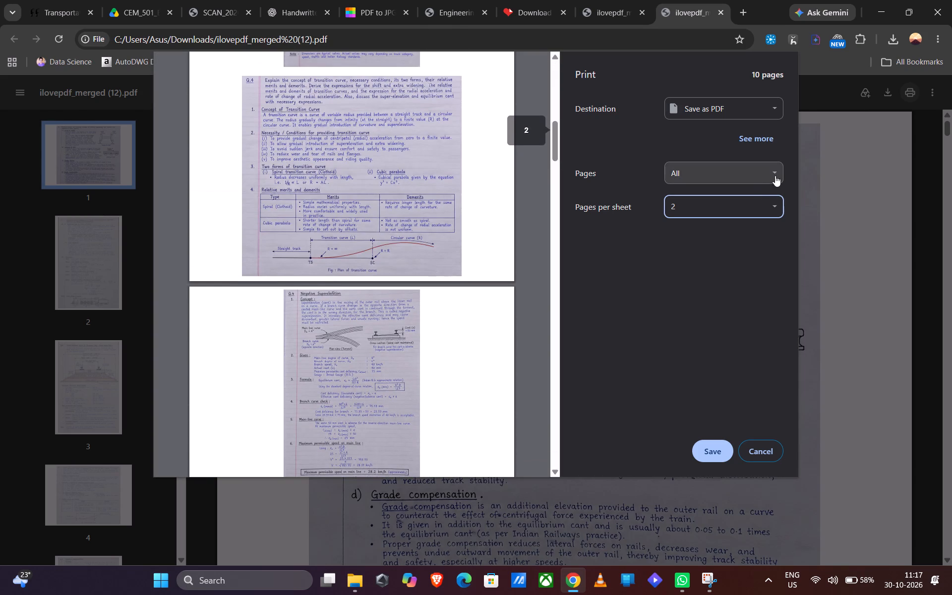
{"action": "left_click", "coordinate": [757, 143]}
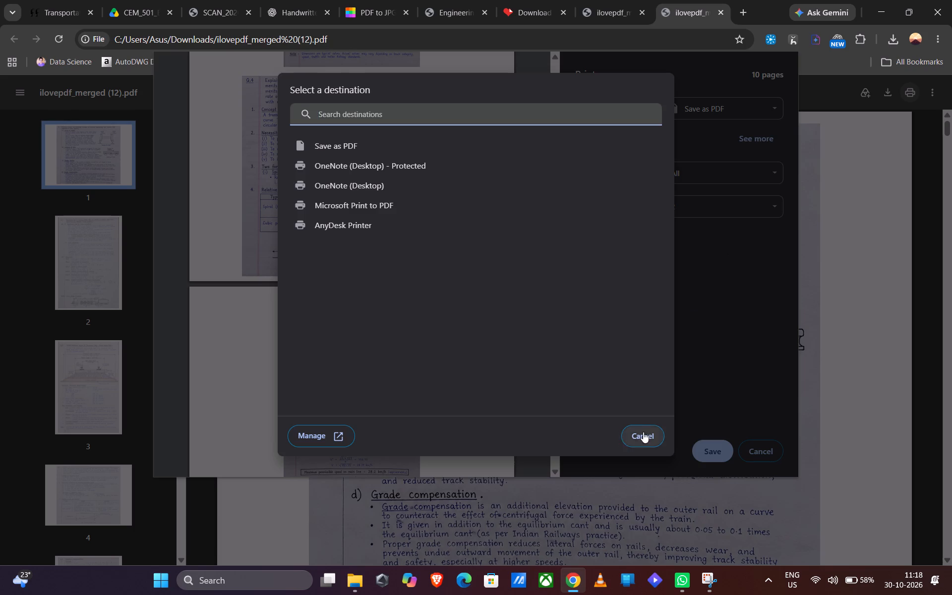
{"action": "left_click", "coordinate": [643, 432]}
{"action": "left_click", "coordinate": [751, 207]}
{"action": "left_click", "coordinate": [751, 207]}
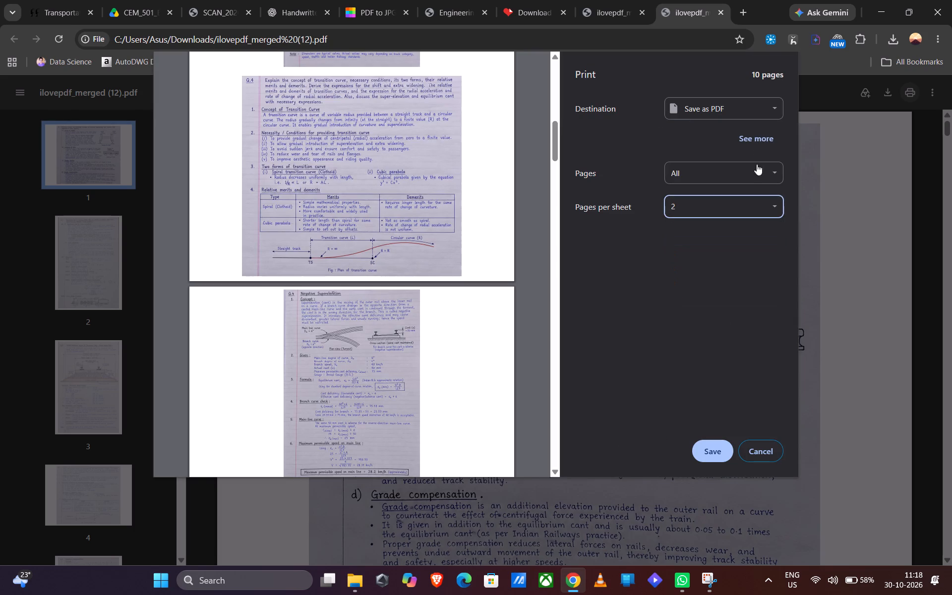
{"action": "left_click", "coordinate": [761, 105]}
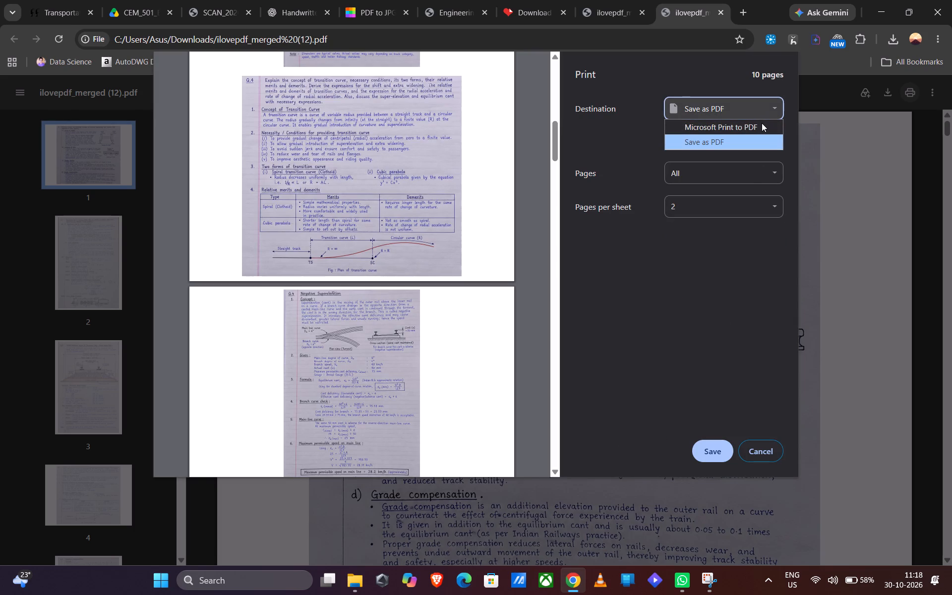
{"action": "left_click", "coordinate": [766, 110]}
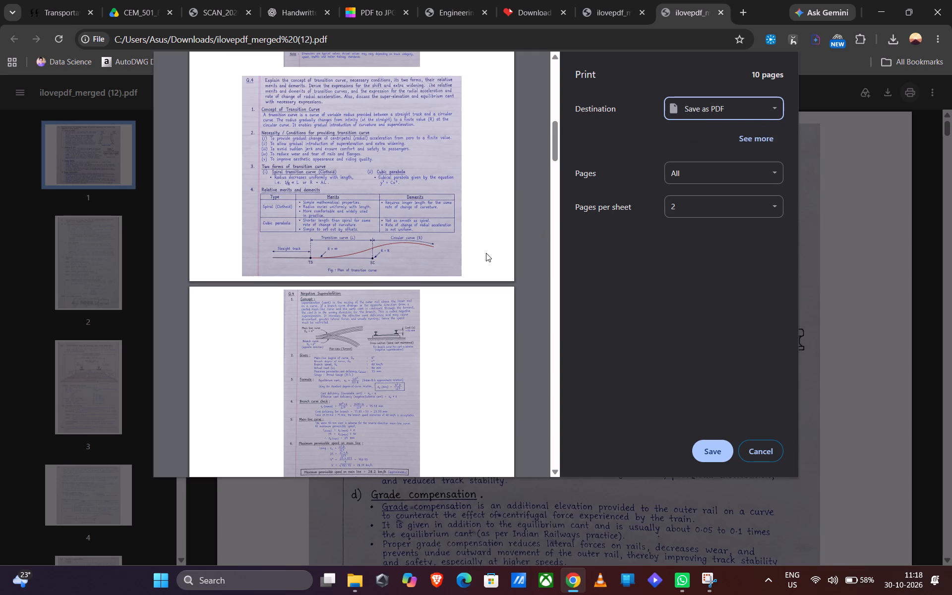
Examine the two-per-sheet print preview through to the question paper pages, and leave the print settings without saving.
{"action": "scroll", "coordinate": [486, 254], "scroll_direction": "up", "scroll_amount": 5}
{"action": "scroll", "coordinate": [492, 277], "scroll_direction": "down", "scroll_amount": 11}
{"action": "scroll", "coordinate": [492, 278], "scroll_direction": "up", "scroll_amount": 3}
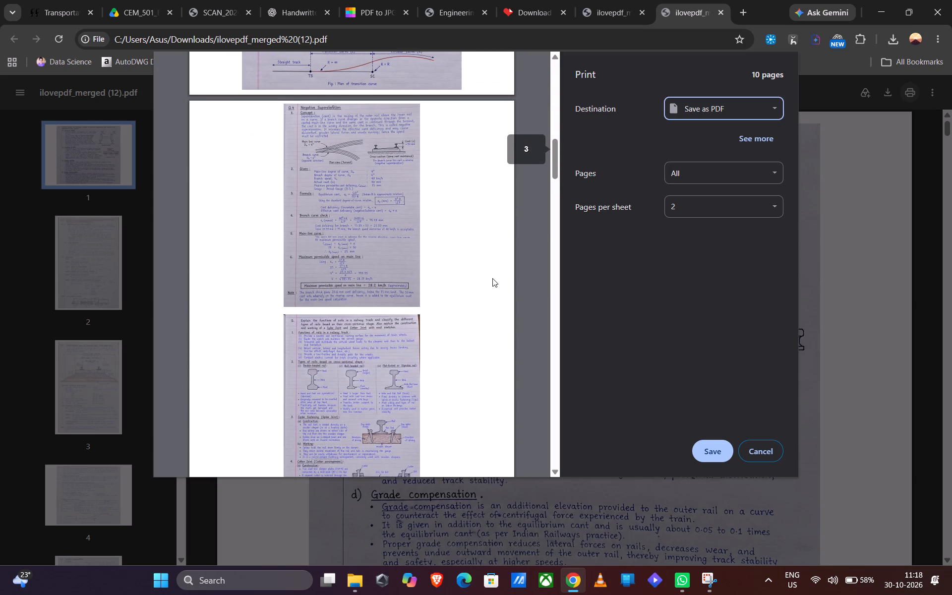
{"action": "scroll", "coordinate": [492, 278], "scroll_direction": "up", "scroll_amount": 4}
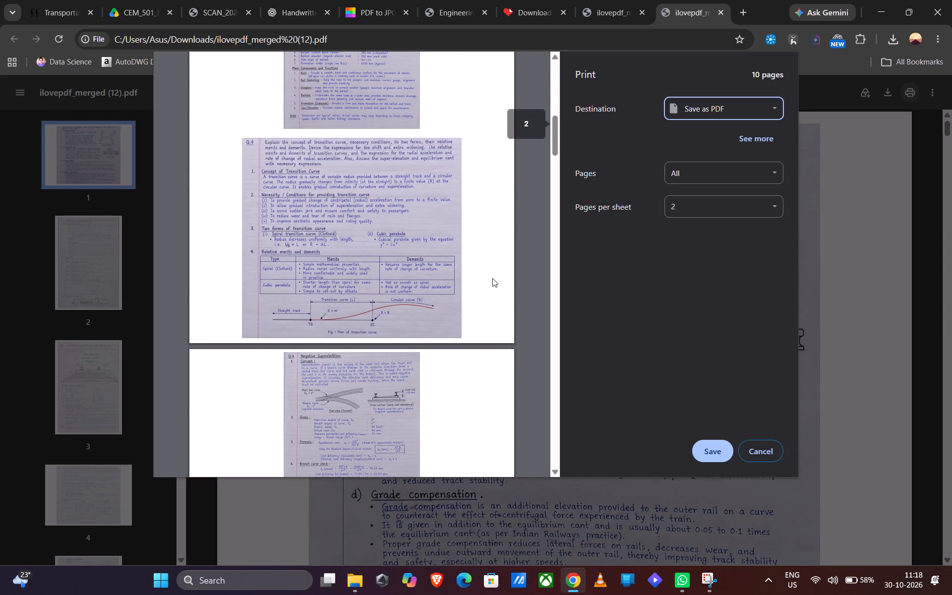
{"action": "scroll", "coordinate": [492, 279], "scroll_direction": "down", "scroll_amount": 5}
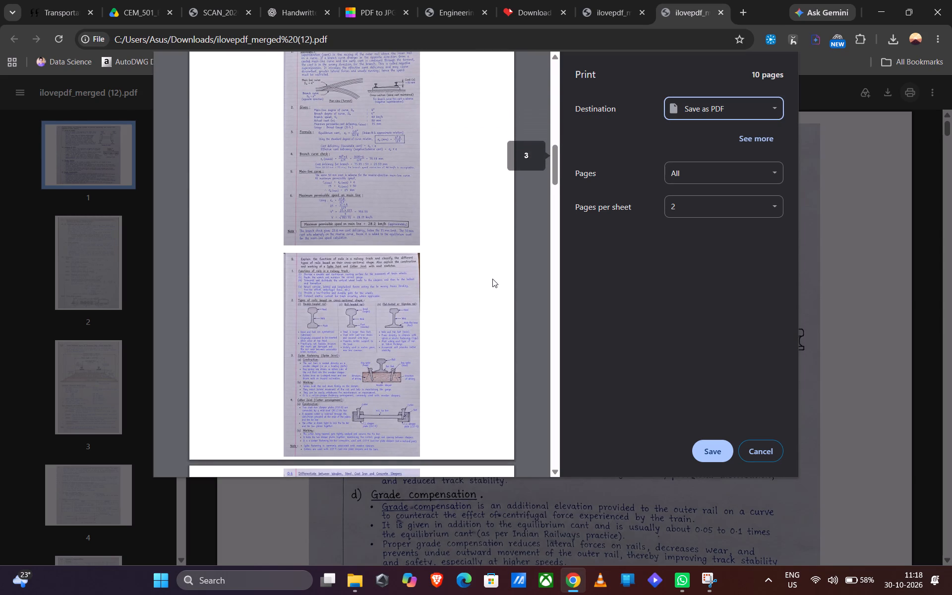
{"action": "scroll", "coordinate": [492, 280], "scroll_direction": "down", "scroll_amount": 8}
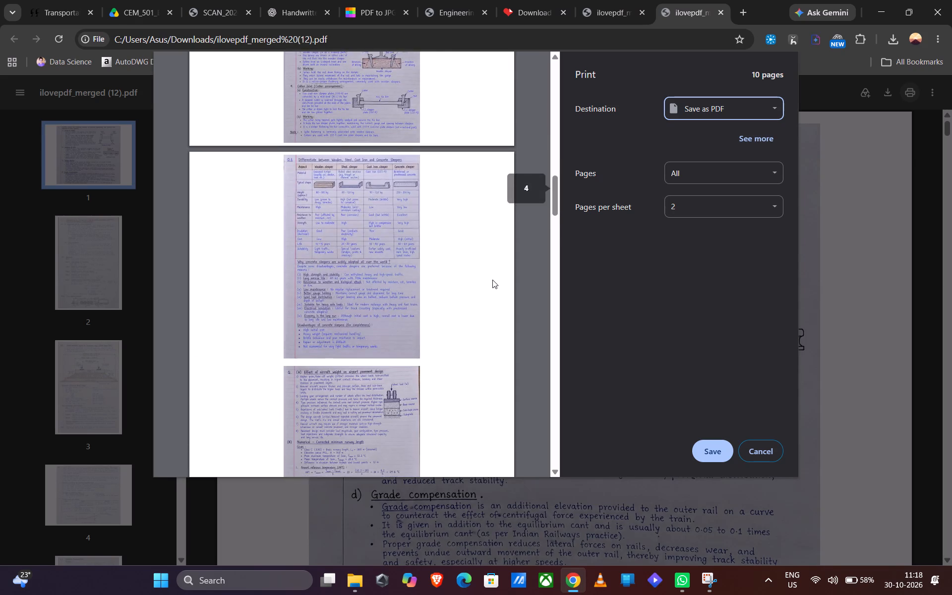
{"action": "scroll", "coordinate": [492, 280], "scroll_direction": "down", "scroll_amount": 18}
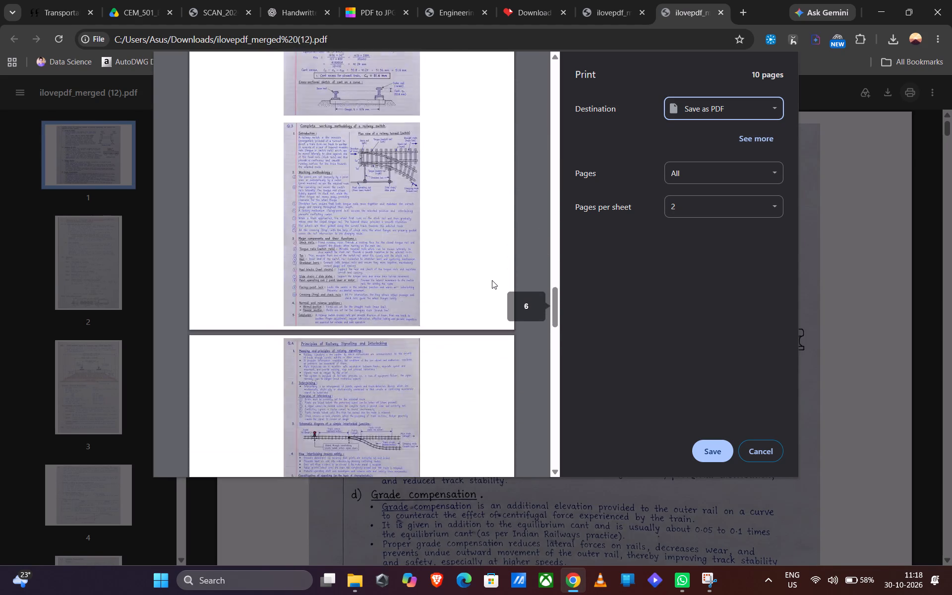
{"action": "scroll", "coordinate": [492, 280], "scroll_direction": "down", "scroll_amount": 12}
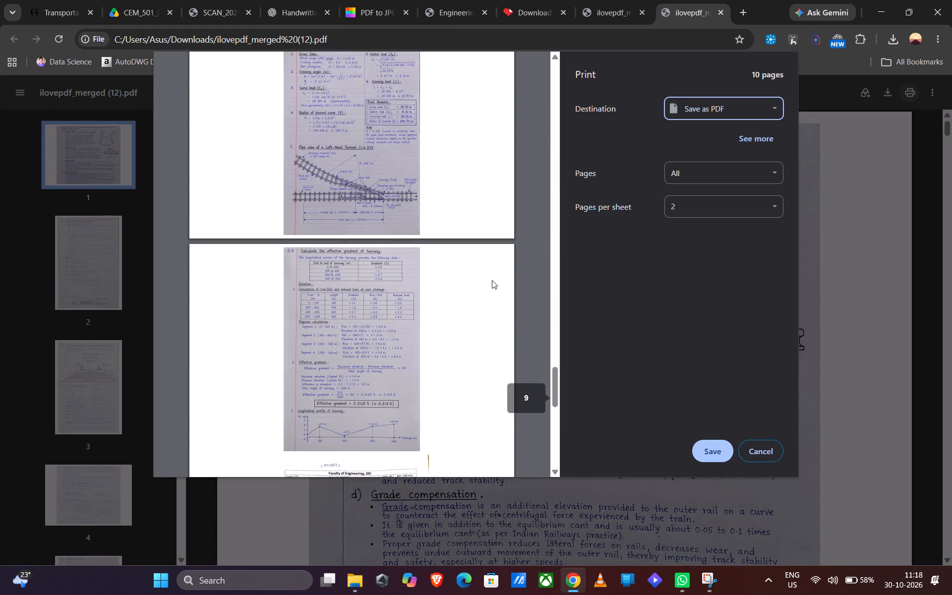
{"action": "scroll", "coordinate": [492, 280], "scroll_direction": "down", "scroll_amount": 11}
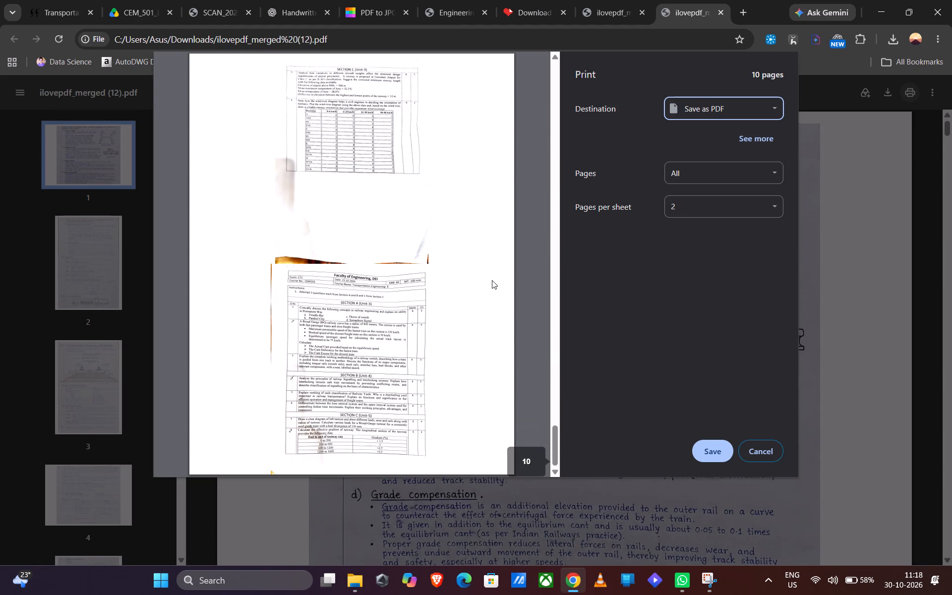
{"action": "scroll", "coordinate": [492, 280], "scroll_direction": "up", "scroll_amount": 3}
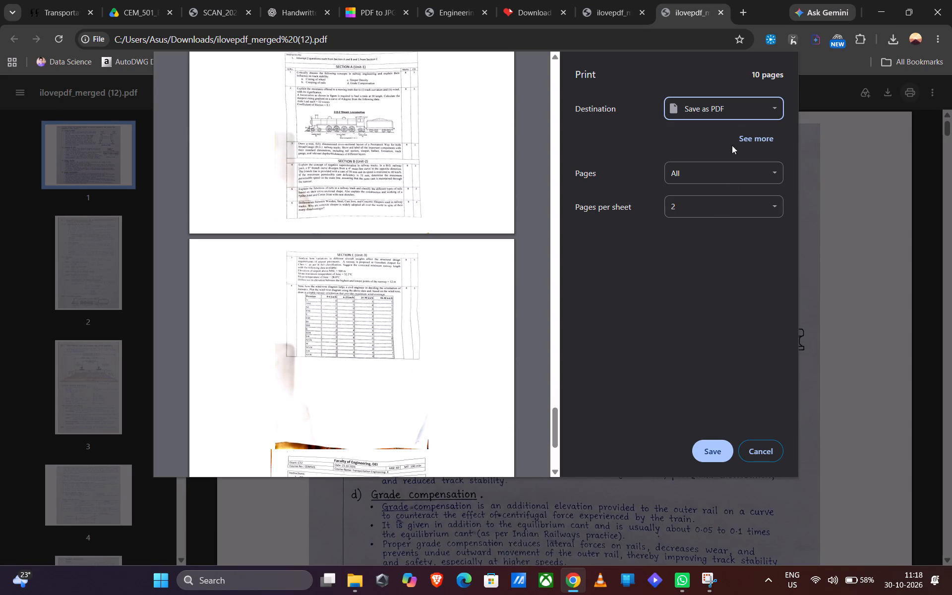
{"action": "left_click", "coordinate": [834, 163]}
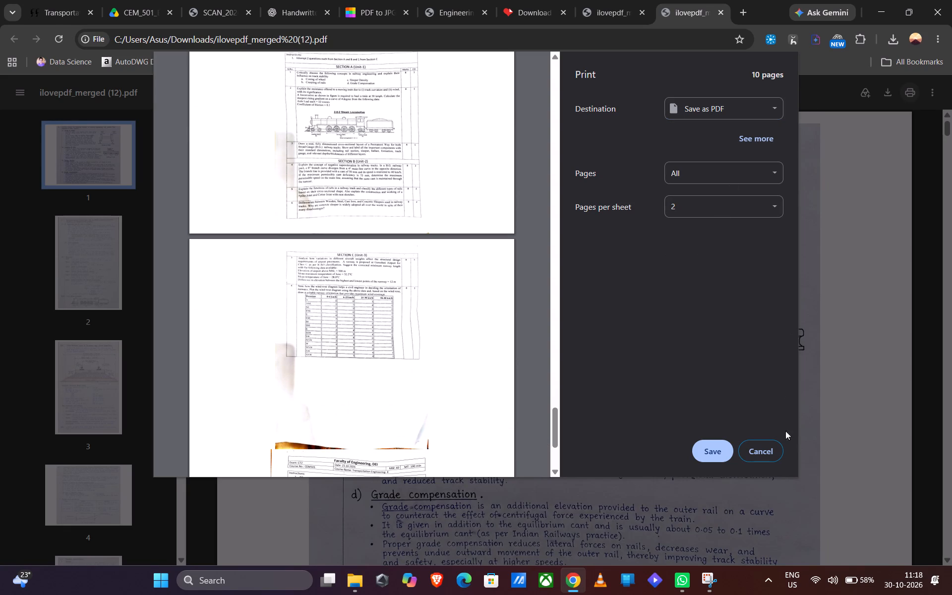
{"action": "left_click", "coordinate": [768, 446]}
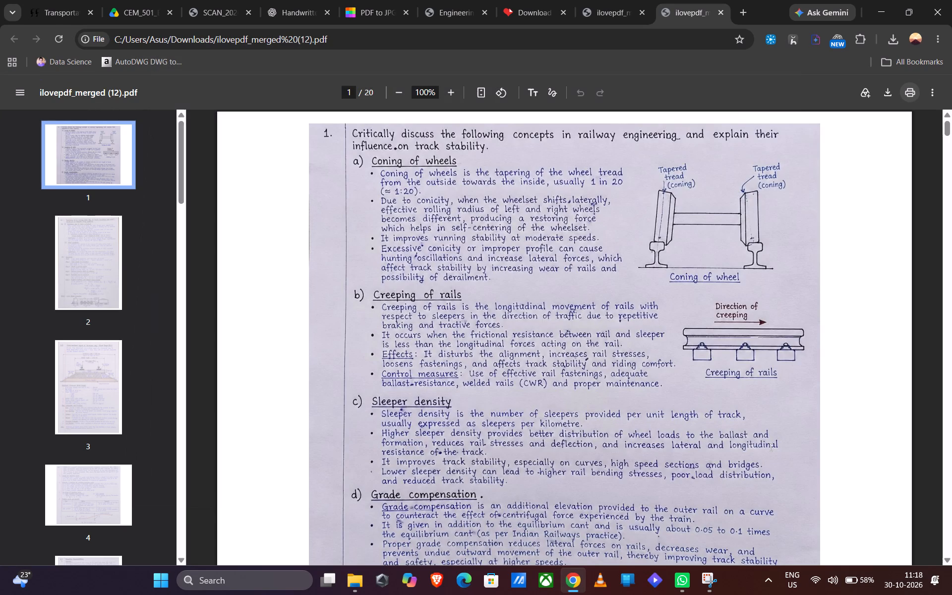
Reopen the print settings for the merged PDF and choose AnyDesk Printer as the destination.
{"action": "key", "text": "ctrl+p"}
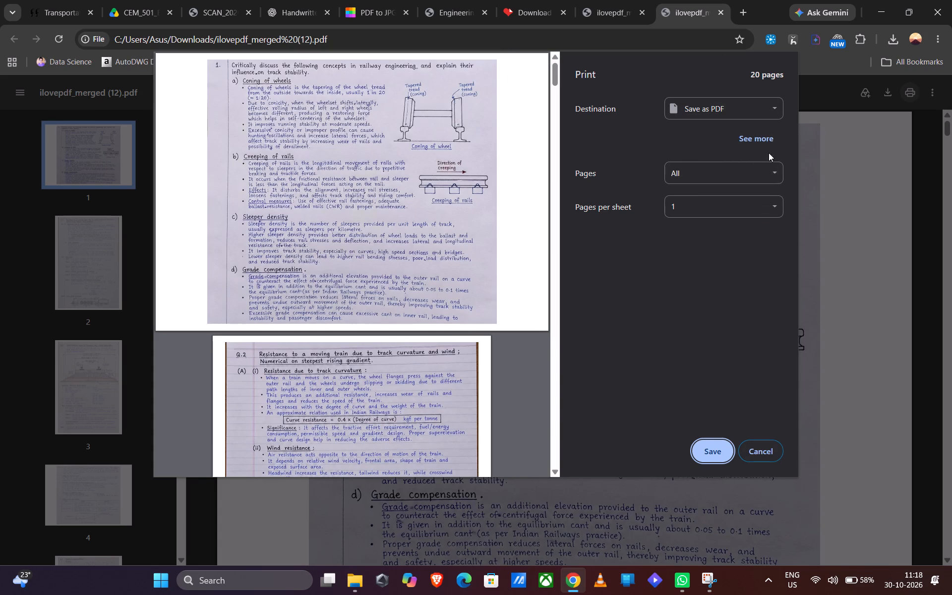
{"action": "left_click", "coordinate": [767, 176]}
{"action": "left_click", "coordinate": [767, 176]}
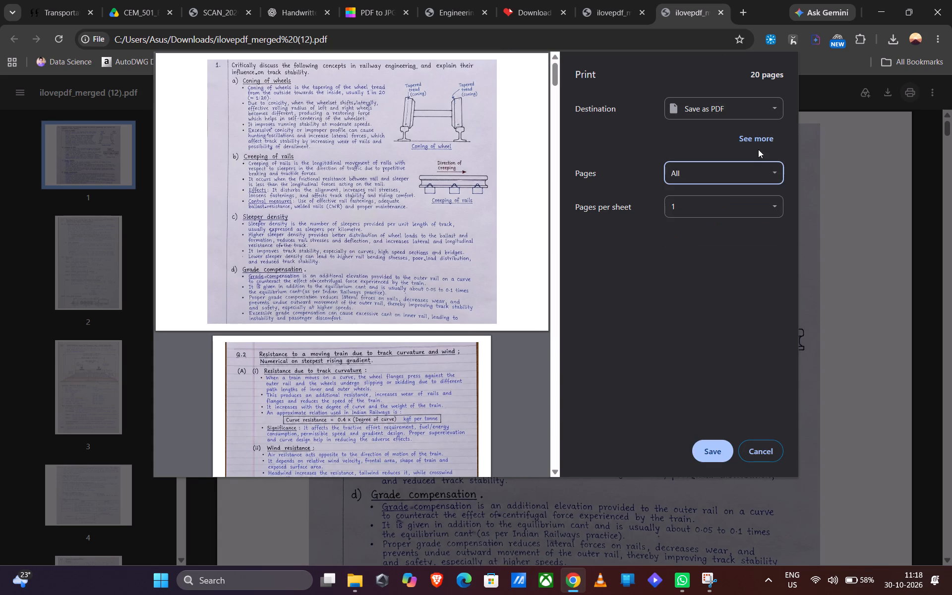
{"action": "left_click", "coordinate": [759, 144]}
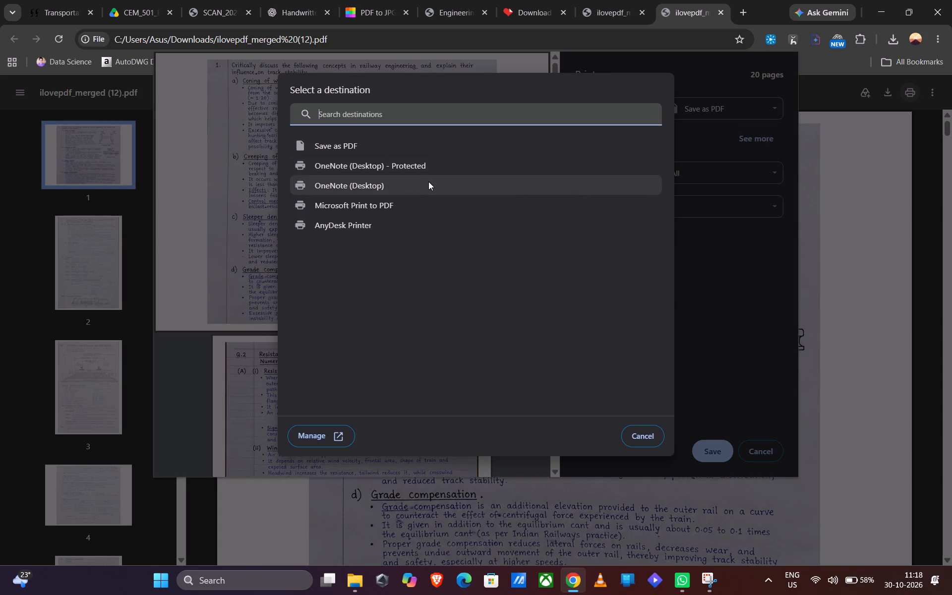
{"action": "left_click", "coordinate": [387, 220]}
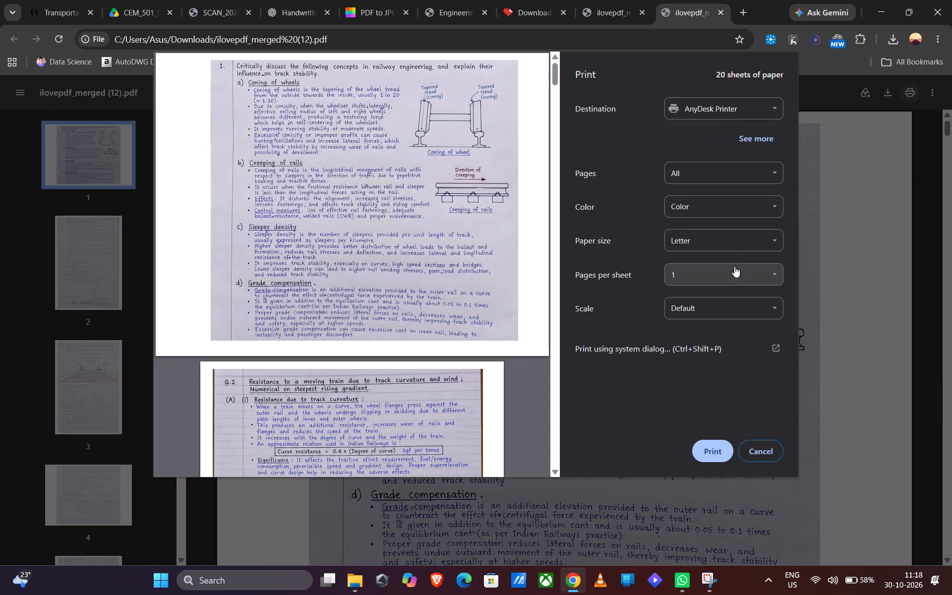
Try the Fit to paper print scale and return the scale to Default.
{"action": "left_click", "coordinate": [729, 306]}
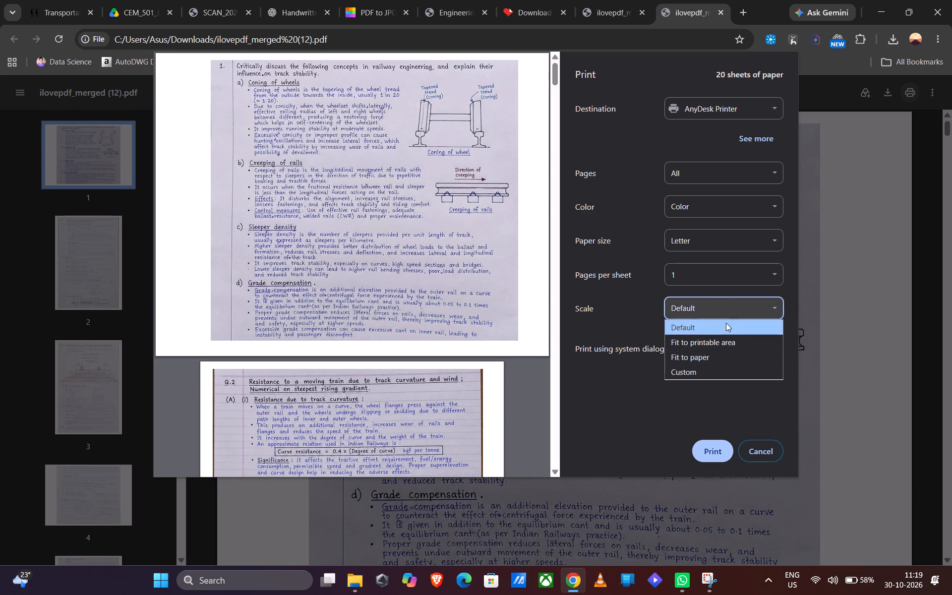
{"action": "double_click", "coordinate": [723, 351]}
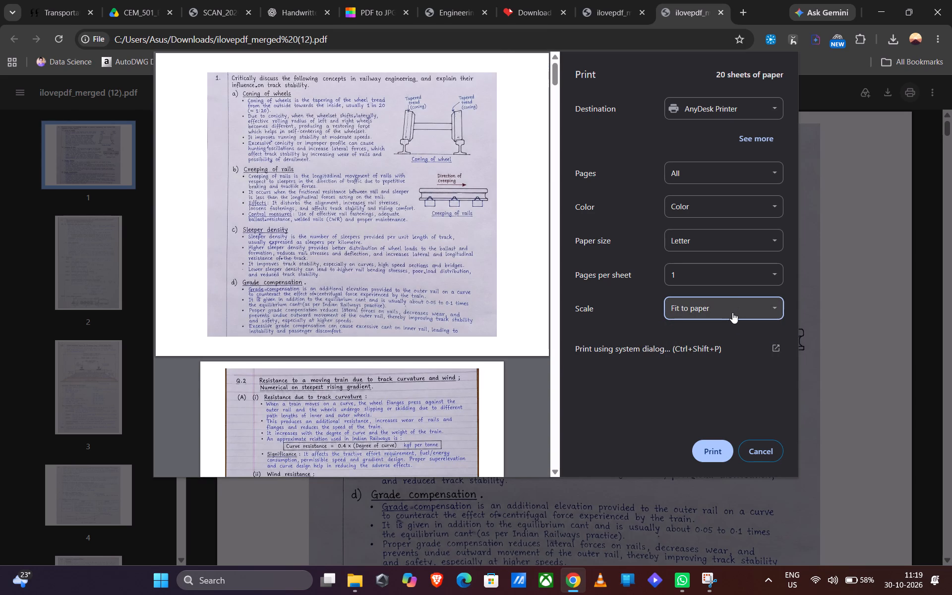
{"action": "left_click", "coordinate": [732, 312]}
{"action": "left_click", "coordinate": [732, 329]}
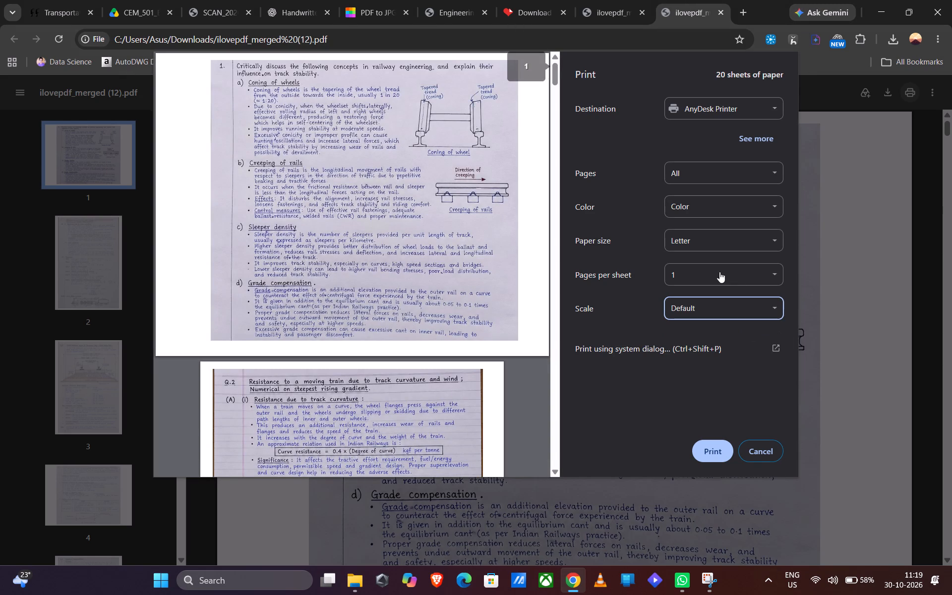
Set the AnyDesk Printer layout to 2 pages per sheet.
{"action": "left_click", "coordinate": [722, 269]}
{"action": "left_click", "coordinate": [717, 309]}
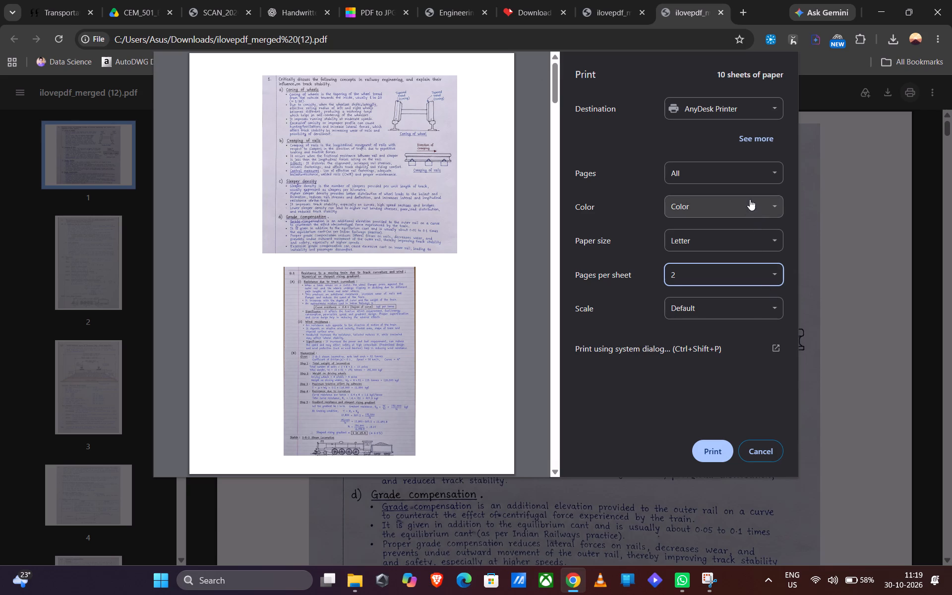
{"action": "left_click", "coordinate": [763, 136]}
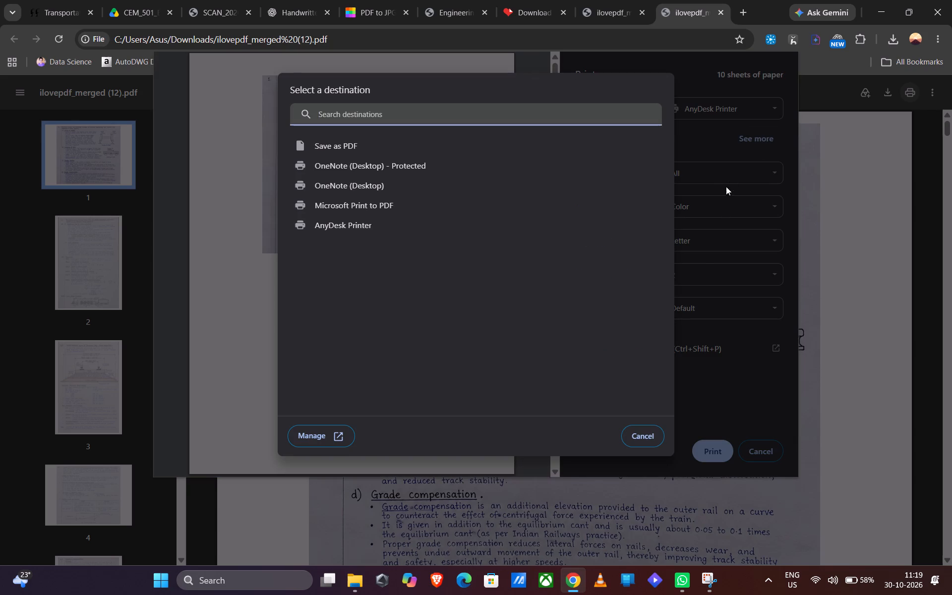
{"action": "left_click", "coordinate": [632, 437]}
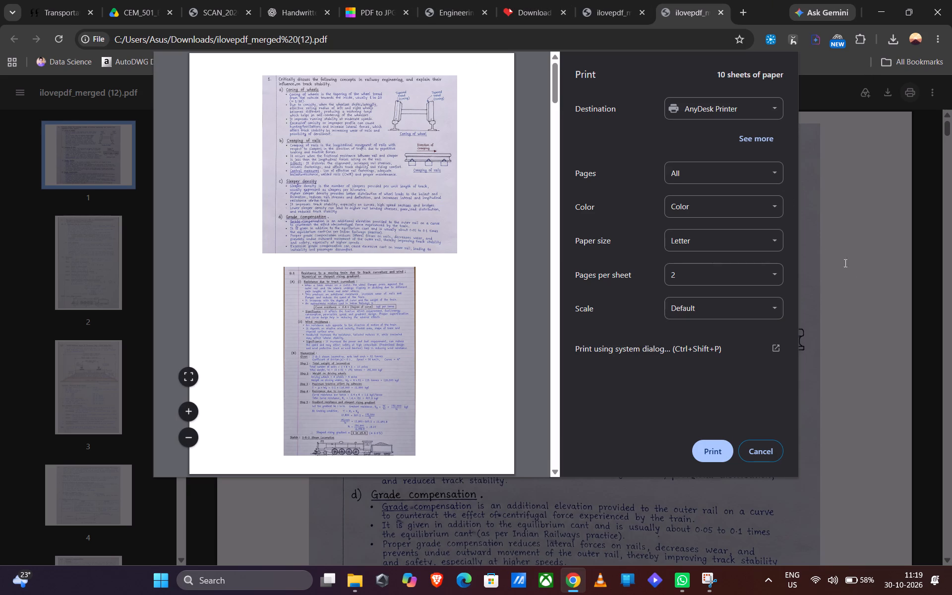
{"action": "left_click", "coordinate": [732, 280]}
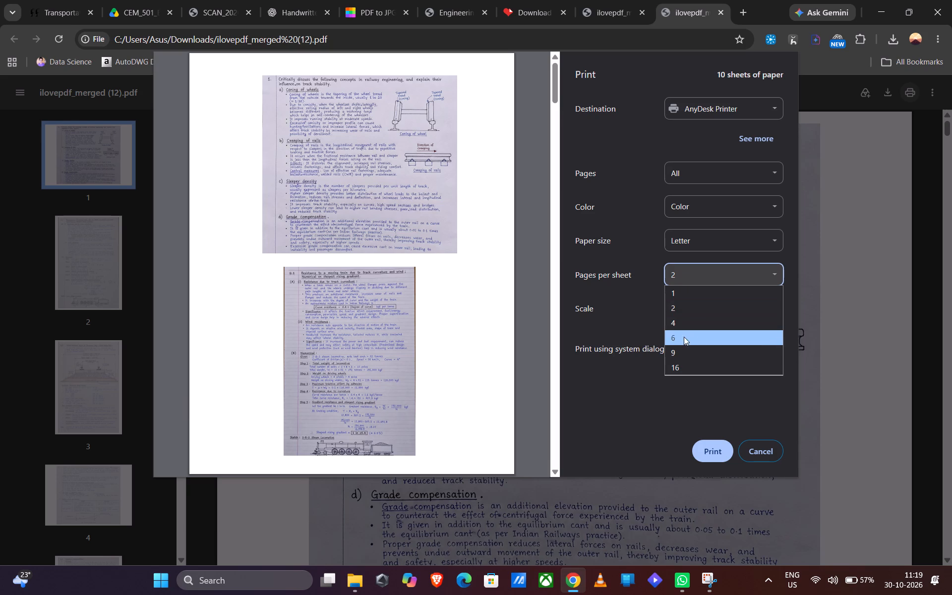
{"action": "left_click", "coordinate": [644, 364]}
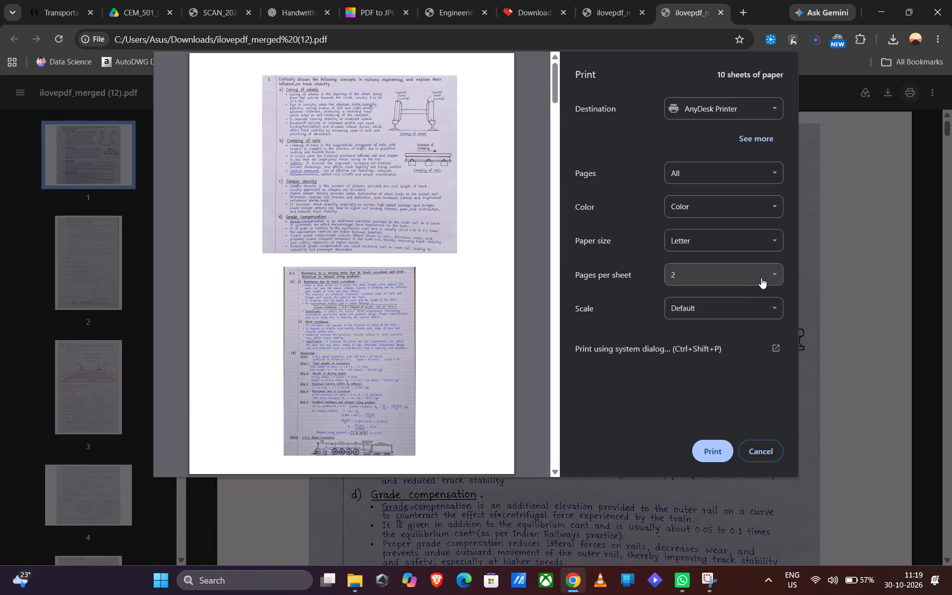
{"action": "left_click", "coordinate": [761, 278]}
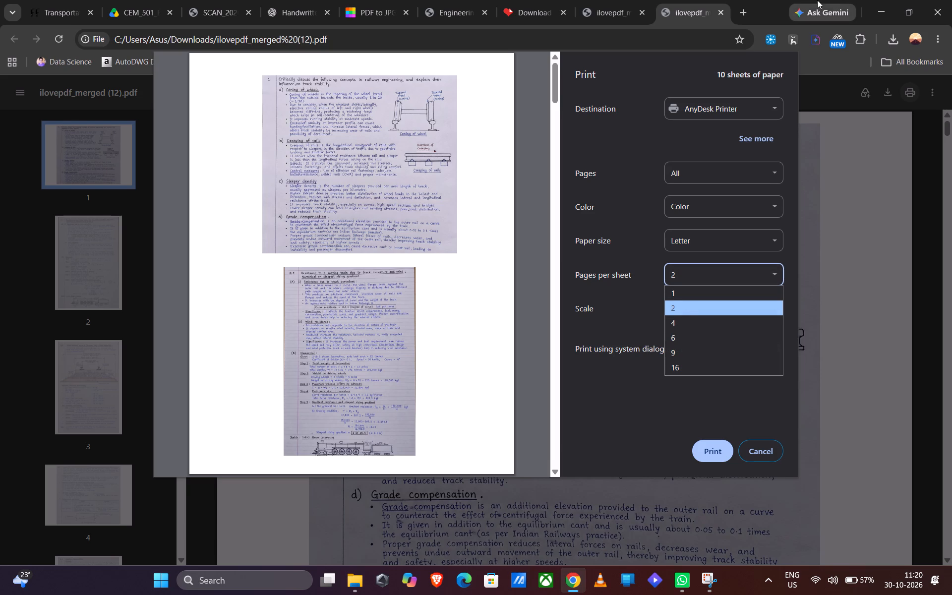
Search for image to pdf in a new browser tab and open iLovePDF's JPG to PDF converter.
{"action": "left_click", "coordinate": [737, 12]}
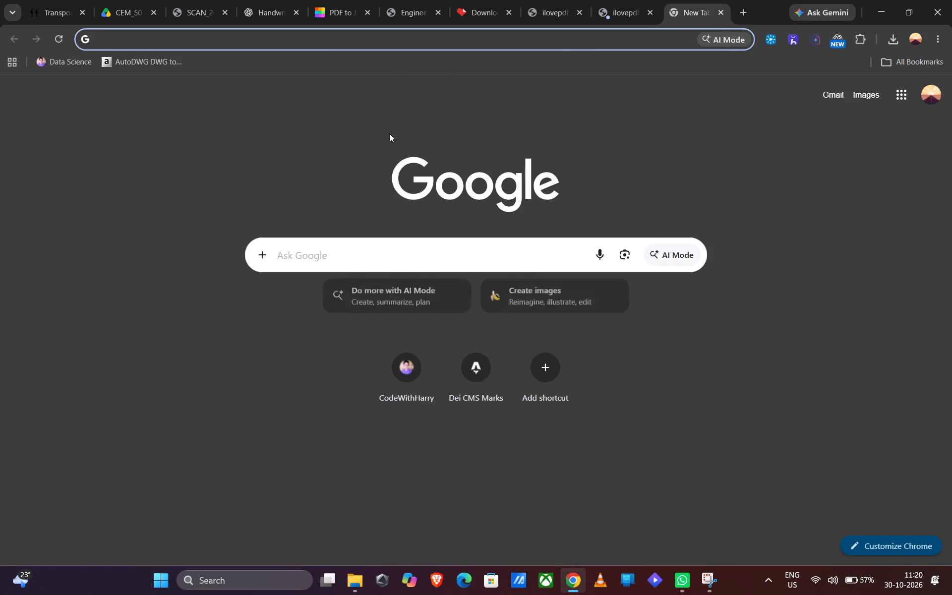
{"action": "left_click", "coordinate": [443, 264]}
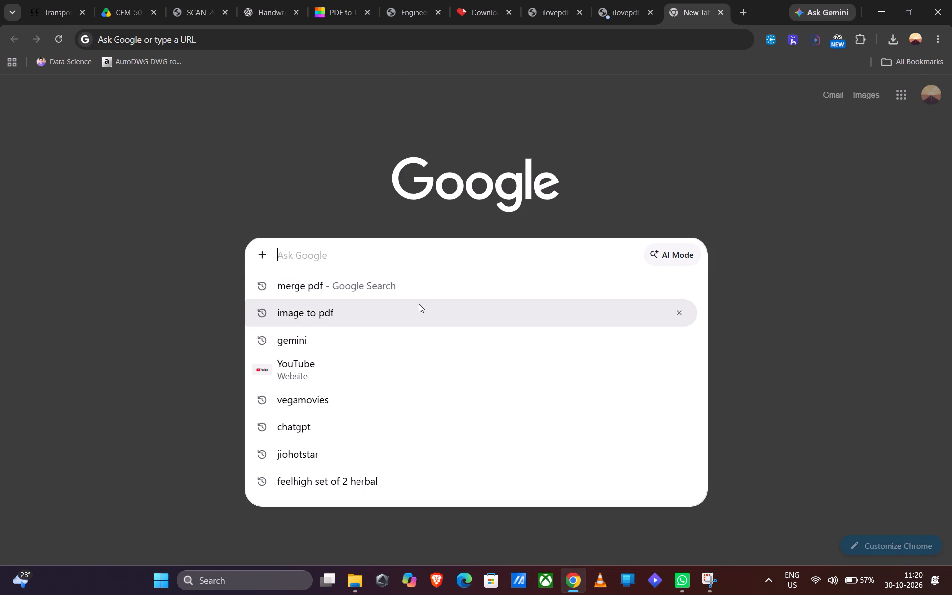
{"action": "left_click", "coordinate": [419, 304]}
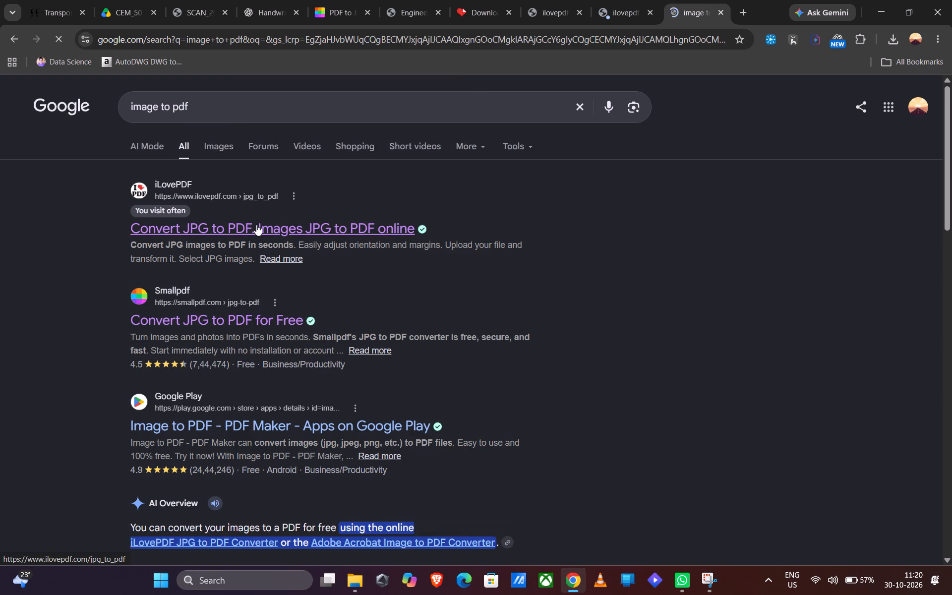
{"action": "left_click", "coordinate": [256, 225]}
Add the five consecutive Downloads images from Handwritten Negative Superelevation Solution-2 through Railway Engineering Track Stability Notes to the converter.
{"action": "left_click", "coordinate": [415, 216]}
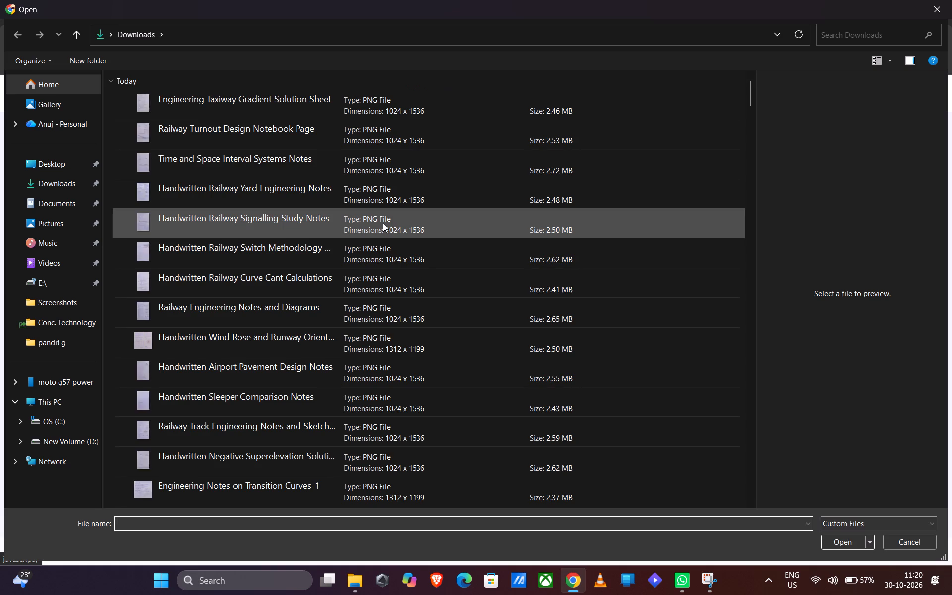
{"action": "scroll", "coordinate": [381, 225], "scroll_direction": "down", "scroll_amount": 4}
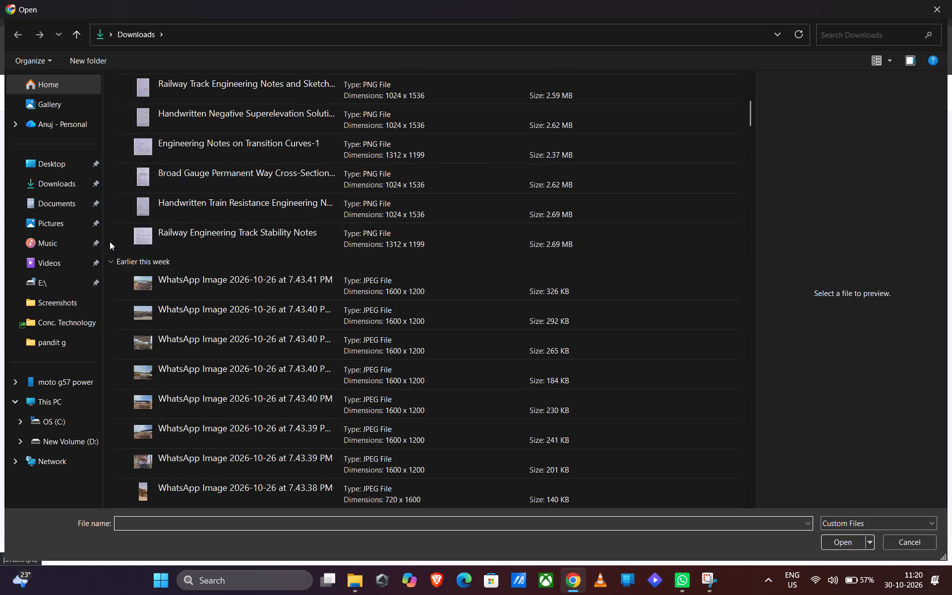
{"action": "left_click_drag", "start_coordinate": [111, 241], "coordinate": [268, 146]}
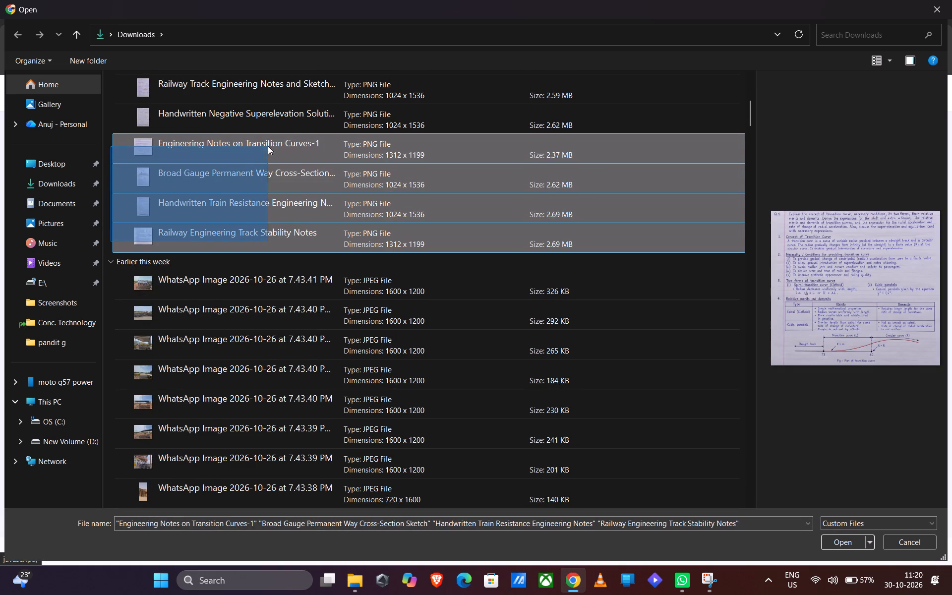
{"action": "left_click_drag", "start_coordinate": [268, 146], "coordinate": [300, 120]}
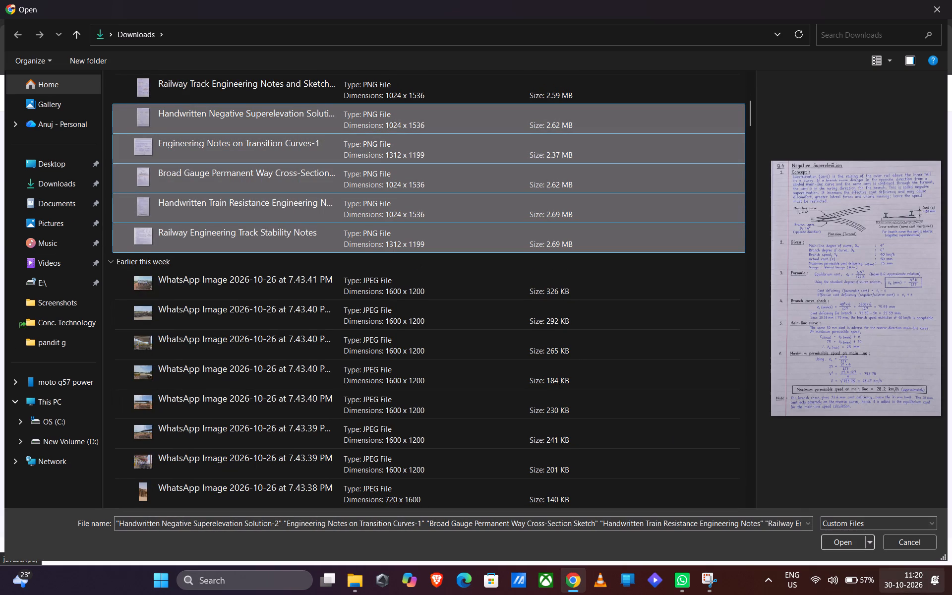
{"action": "left_click", "coordinate": [848, 544]}
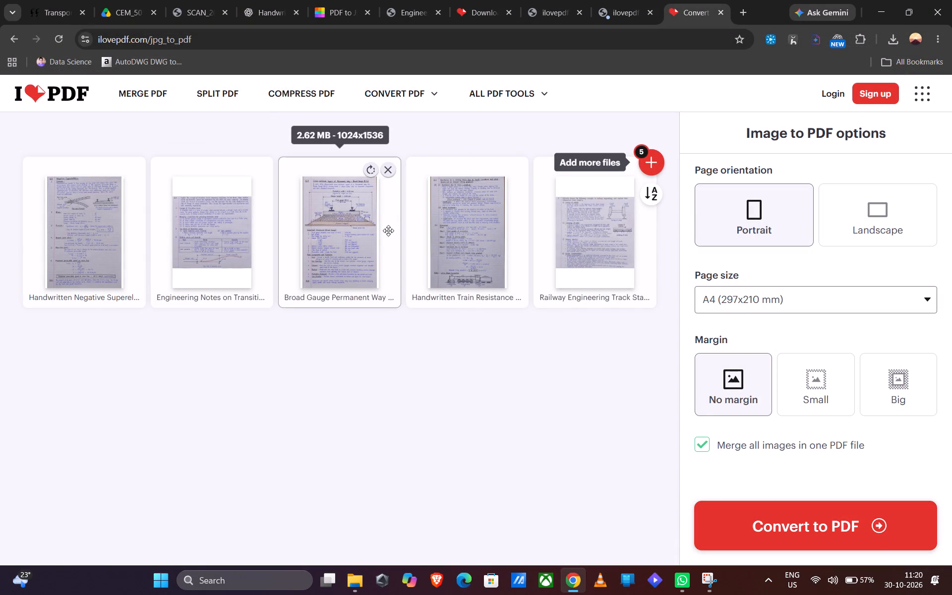
Reorder the images as Railway Engineering Track Stability, Handwritten Train Resistance, Broad Gauge Permanent Way, Engineering Notes on Transition Curves, and Handwritten Negative Superelevation.
{"action": "left_click_drag", "start_coordinate": [598, 224], "coordinate": [514, 230]}
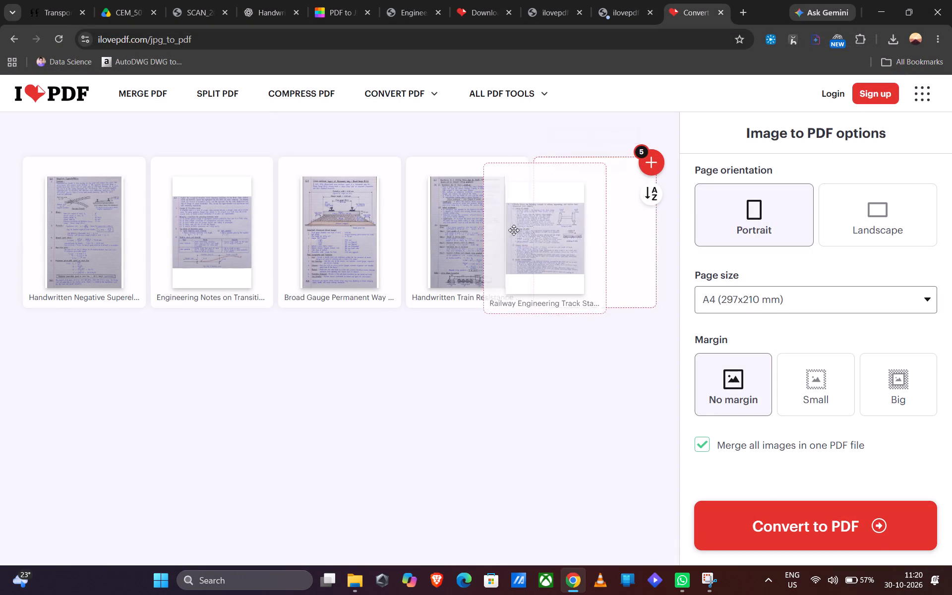
{"action": "left_click_drag", "start_coordinate": [514, 230], "coordinate": [99, 227]}
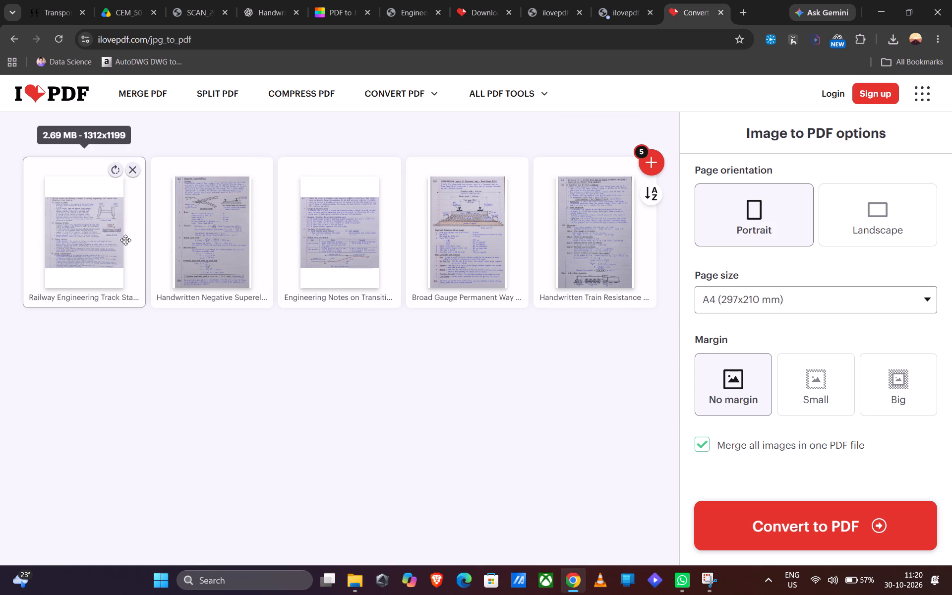
{"action": "scroll", "coordinate": [218, 271], "scroll_direction": "up", "scroll_amount": 3, "text": "ctrl"}
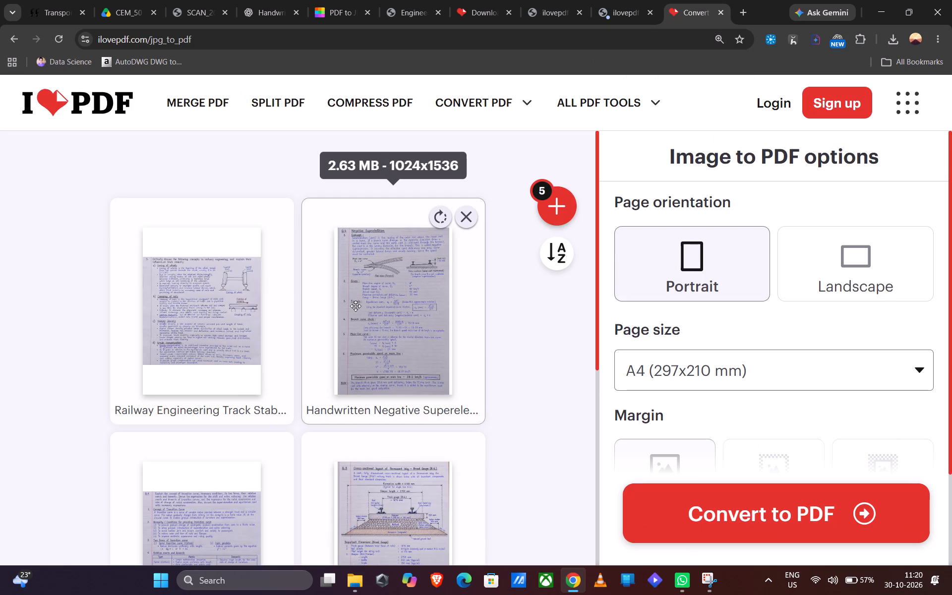
{"action": "scroll", "coordinate": [356, 306], "scroll_direction": "down", "scroll_amount": 2}
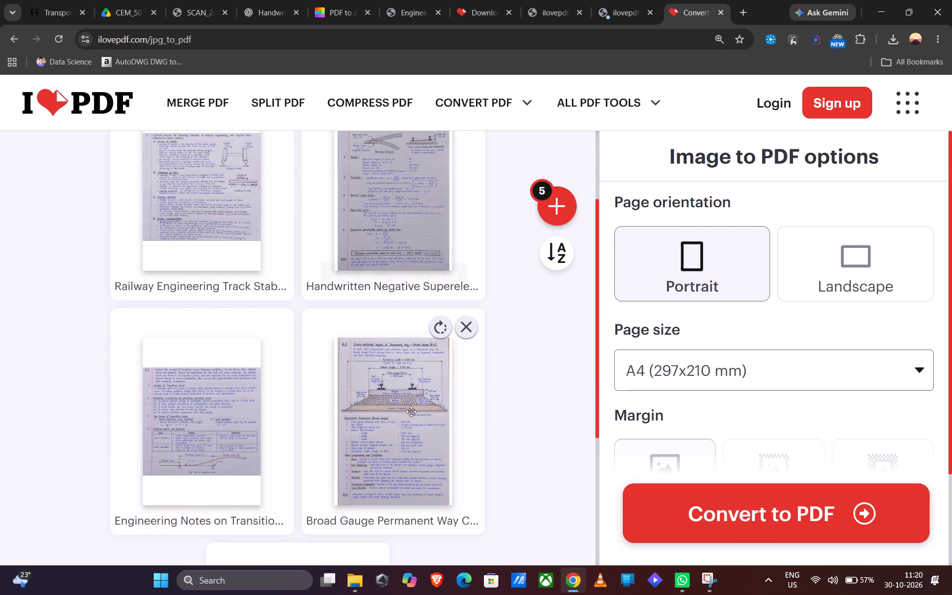
{"action": "scroll", "coordinate": [371, 382], "scroll_direction": "down", "scroll_amount": 2}
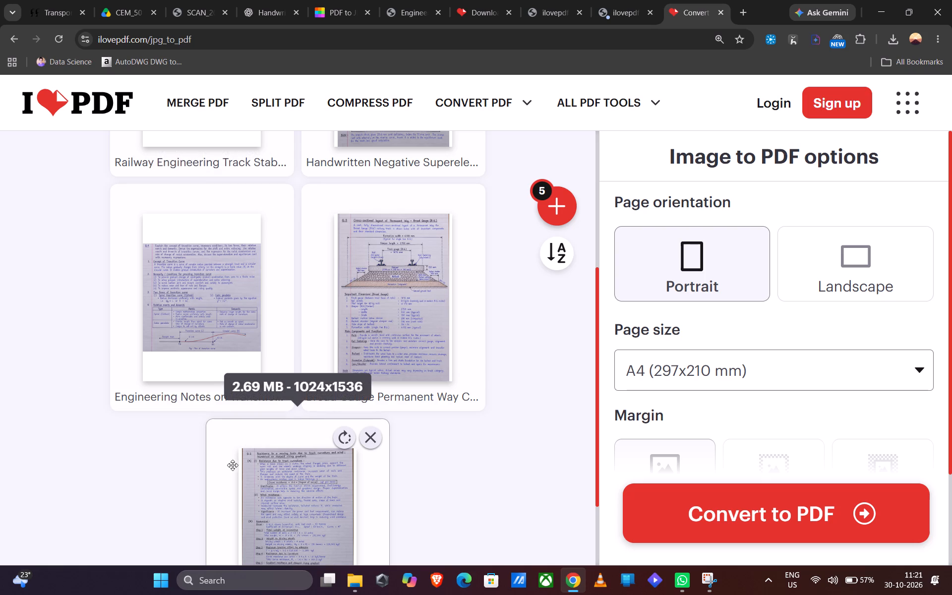
{"action": "left_click_drag", "start_coordinate": [290, 475], "coordinate": [403, 109]}
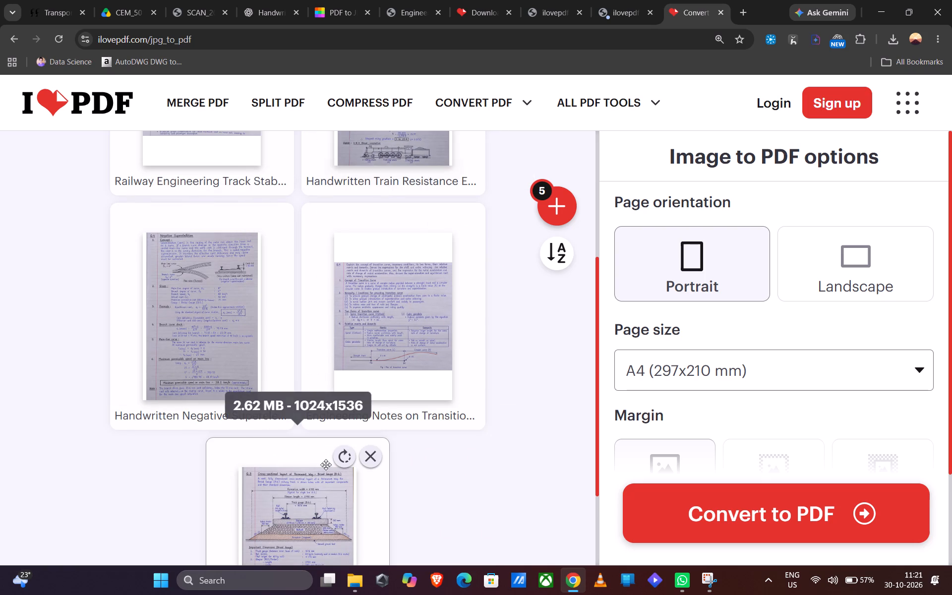
{"action": "left_click_drag", "start_coordinate": [319, 493], "coordinate": [234, 316]}
{"action": "scroll", "coordinate": [379, 332], "scroll_direction": "down", "scroll_amount": 2}
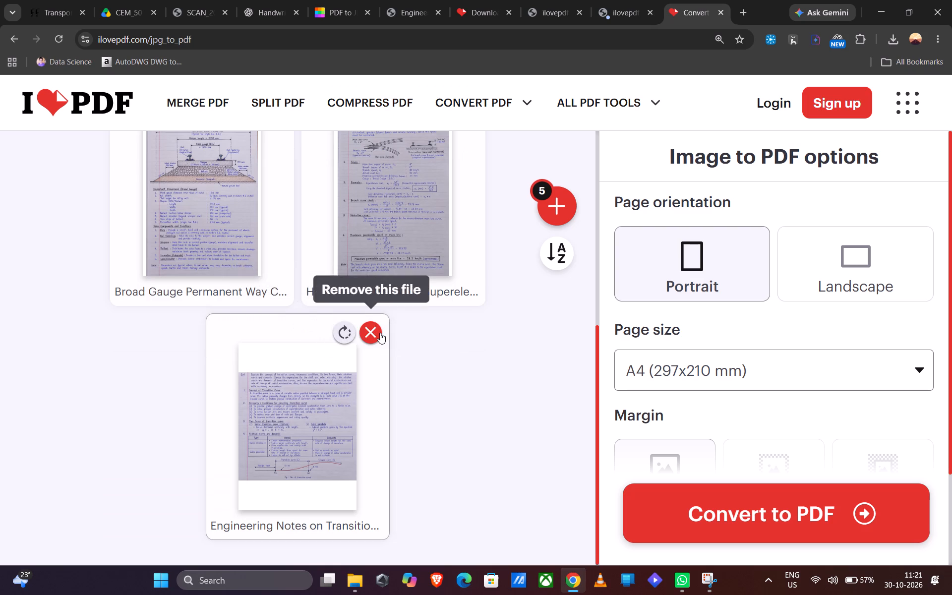
{"action": "left_click_drag", "start_coordinate": [329, 384], "coordinate": [406, 237]}
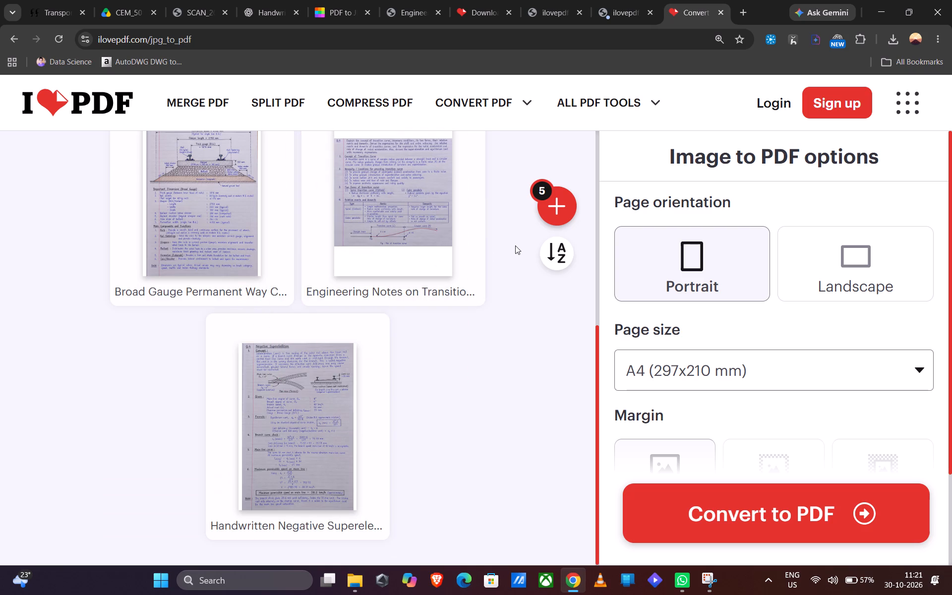
Add the Handwritten Airport Pavement Design Notes, Handwritten Sleeper Comparison Notes, and Railway Track Engineering Notes and Sketches images from Downloads.
{"action": "left_click", "coordinate": [562, 212]}
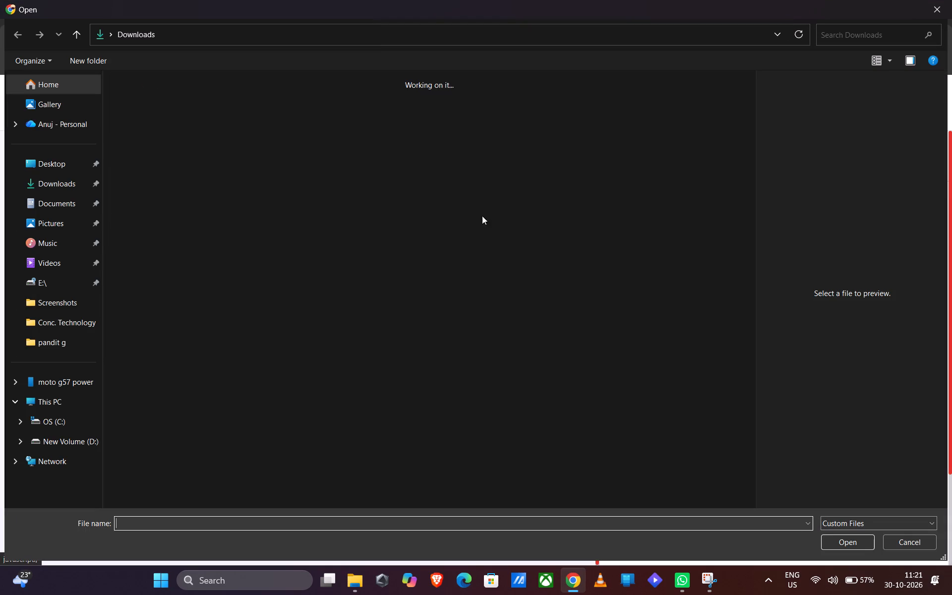
{"action": "scroll", "coordinate": [311, 343], "scroll_direction": "down", "scroll_amount": 3}
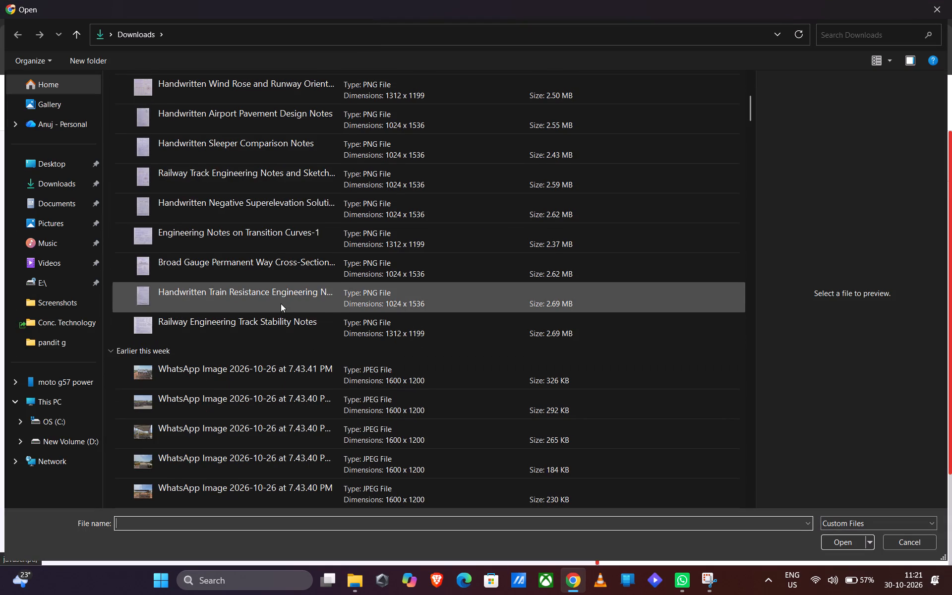
{"action": "left_click", "coordinate": [317, 180]}
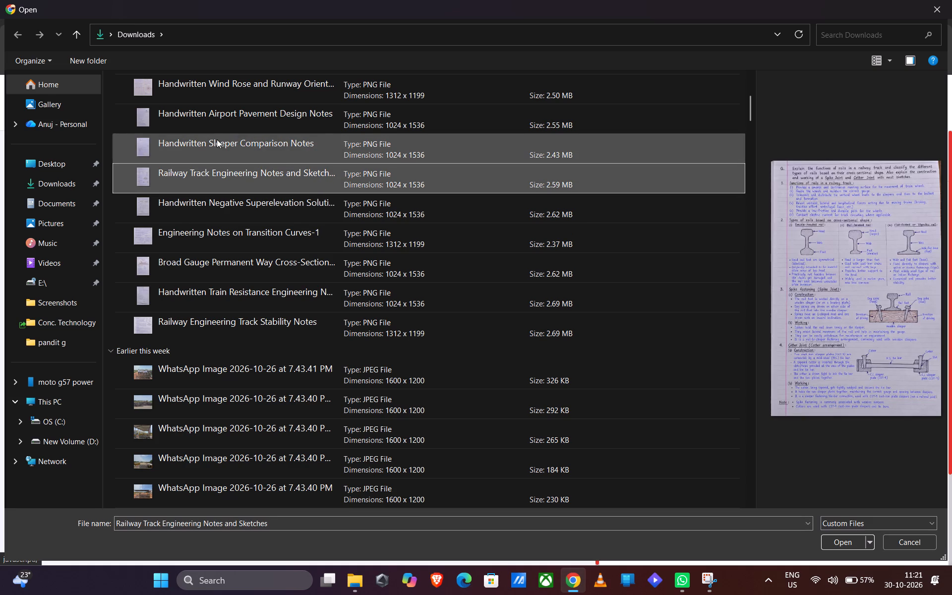
{"action": "left_click", "coordinate": [214, 146], "text": "ctrl"}
{"action": "left_click", "coordinate": [254, 123], "text": "ctrl"}
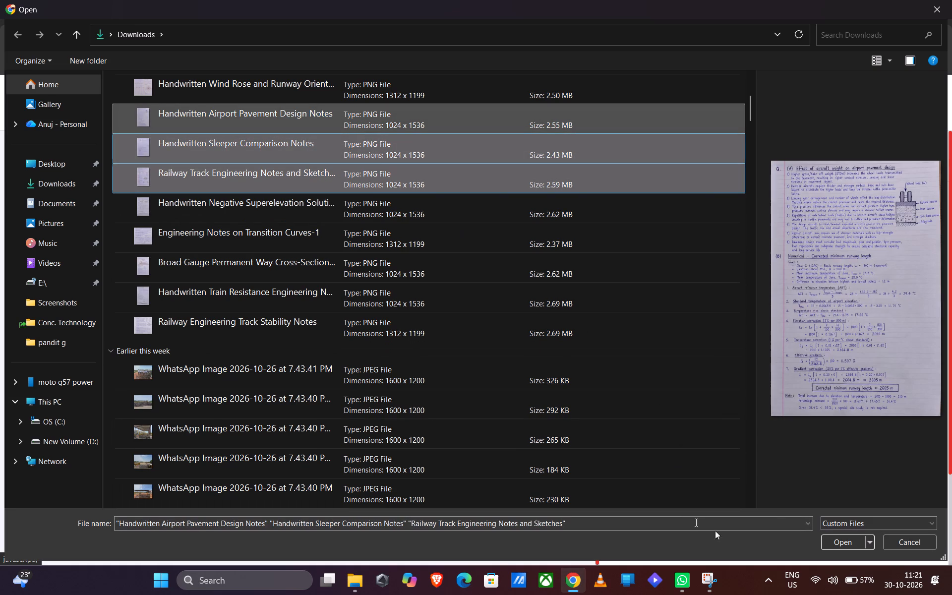
{"action": "left_click", "coordinate": [840, 542]}
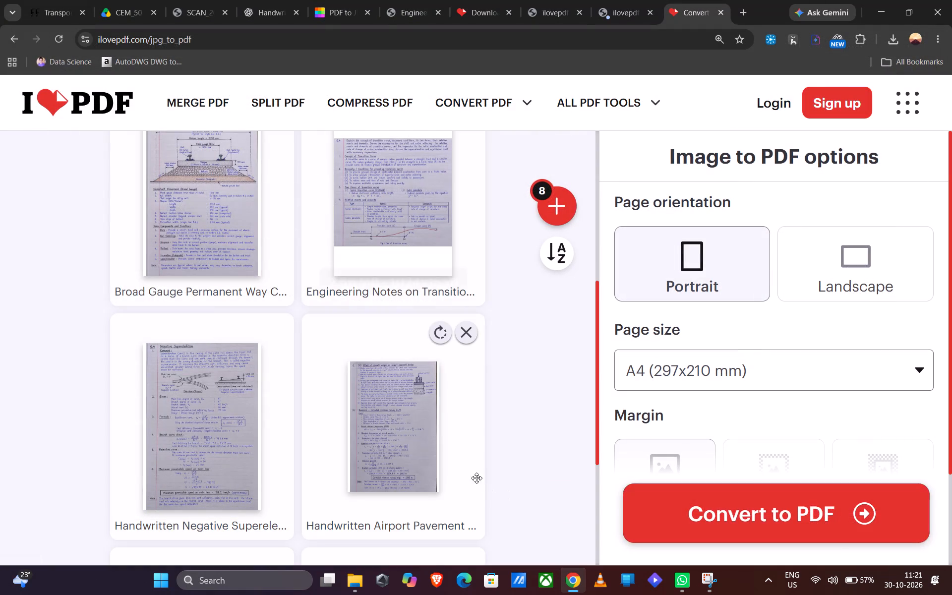
Move the Railway Track Engineering Notes image directly after the Handwritten Negative Superelevation image.
{"action": "scroll", "coordinate": [463, 407], "scroll_direction": "down", "scroll_amount": 2}
{"action": "scroll", "coordinate": [463, 407], "scroll_direction": "up", "scroll_amount": 2}
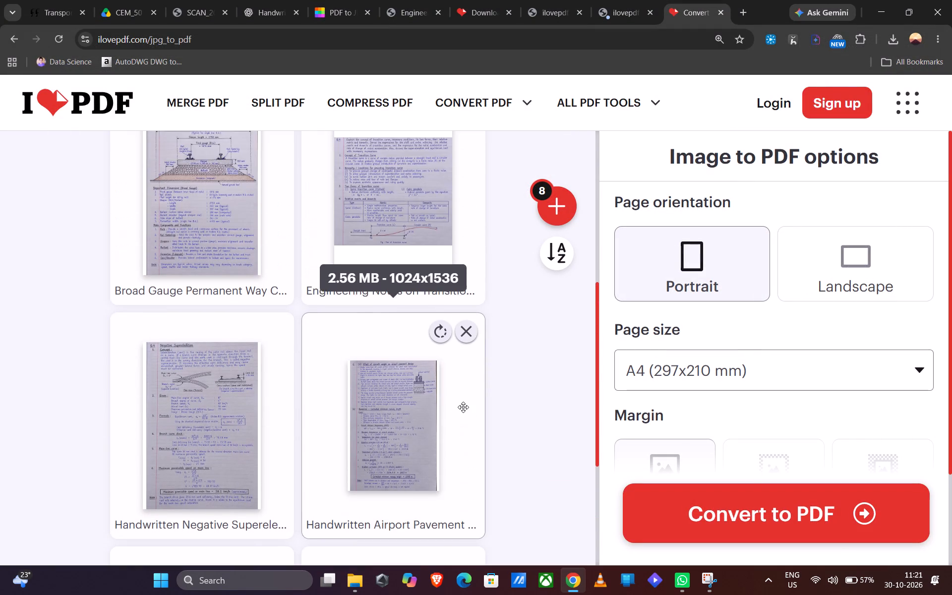
{"action": "scroll", "coordinate": [463, 407], "scroll_direction": "down", "scroll_amount": 4}
{"action": "scroll", "coordinate": [463, 407], "scroll_direction": "up", "scroll_amount": 4}
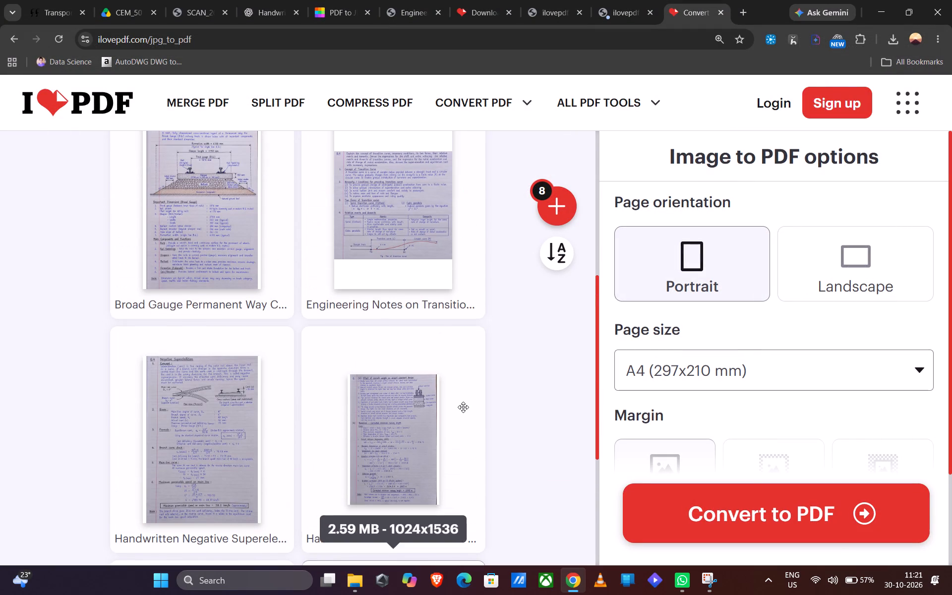
{"action": "scroll", "coordinate": [463, 407], "scroll_direction": "down", "scroll_amount": 4}
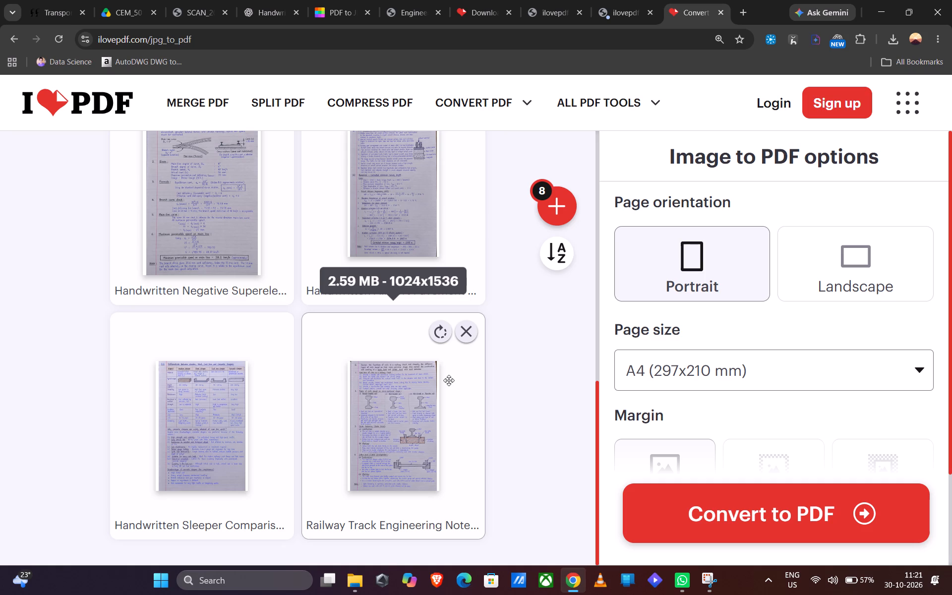
{"action": "left_click_drag", "start_coordinate": [422, 399], "coordinate": [444, 195]}
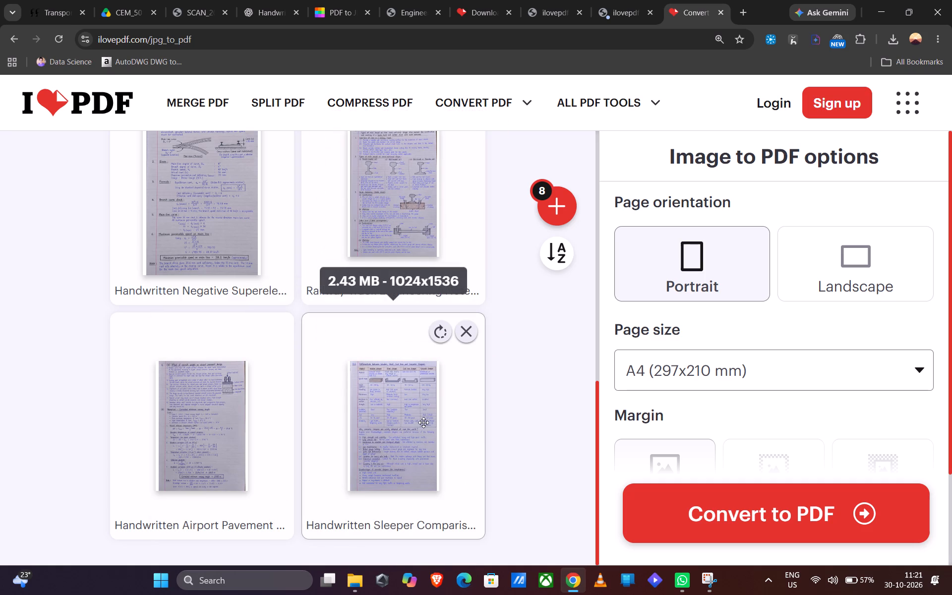
Examine the enlarged thumbnails of the Railway Track Engineering, Airport Pavement and Sleeper Comparison pages to check their order.
{"action": "scroll", "coordinate": [390, 408], "scroll_direction": "up", "scroll_amount": 2, "text": "ctrl"}
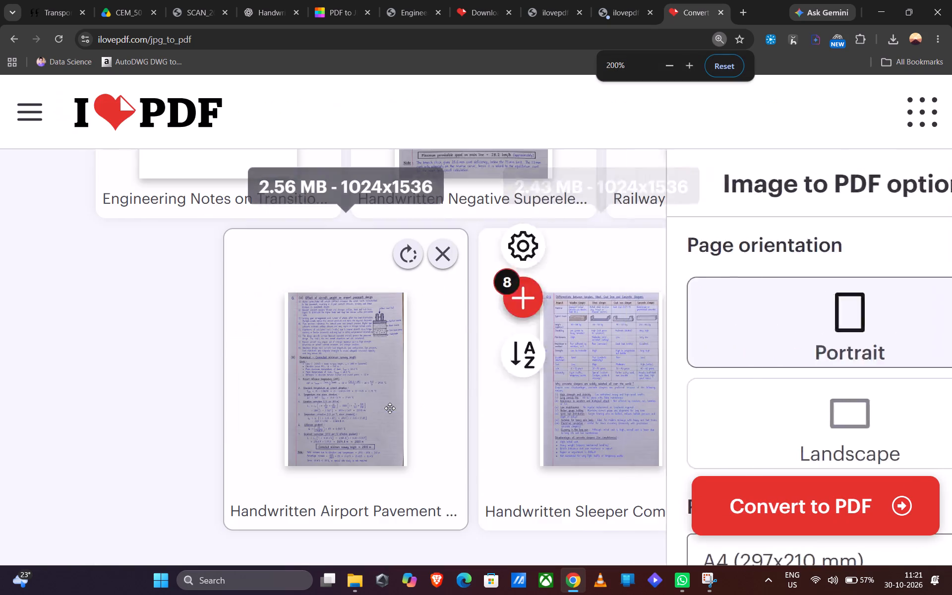
{"action": "scroll", "coordinate": [390, 408], "scroll_direction": "up", "scroll_amount": 1, "text": "ctrl"}
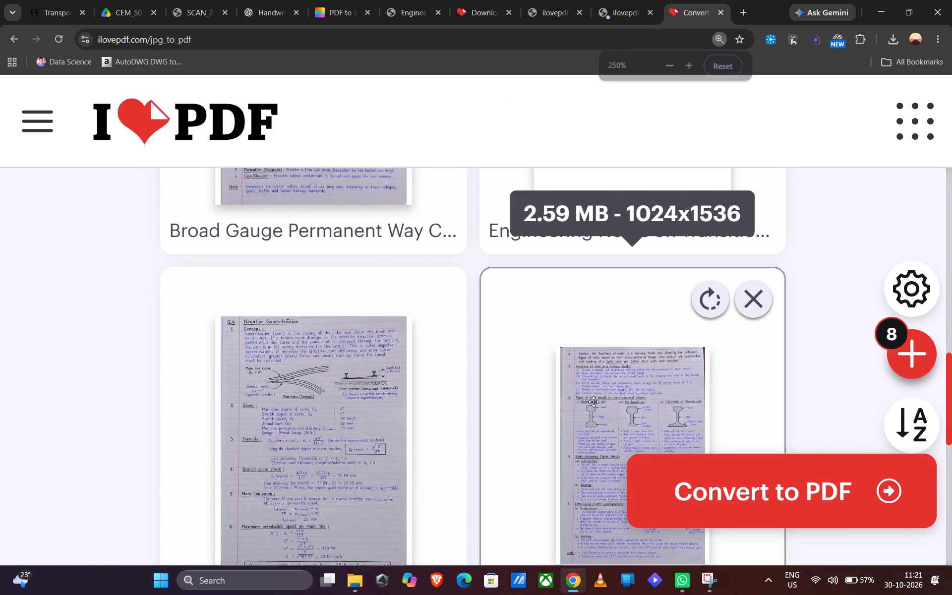
{"action": "scroll", "coordinate": [594, 402], "scroll_direction": "down", "scroll_amount": 1}
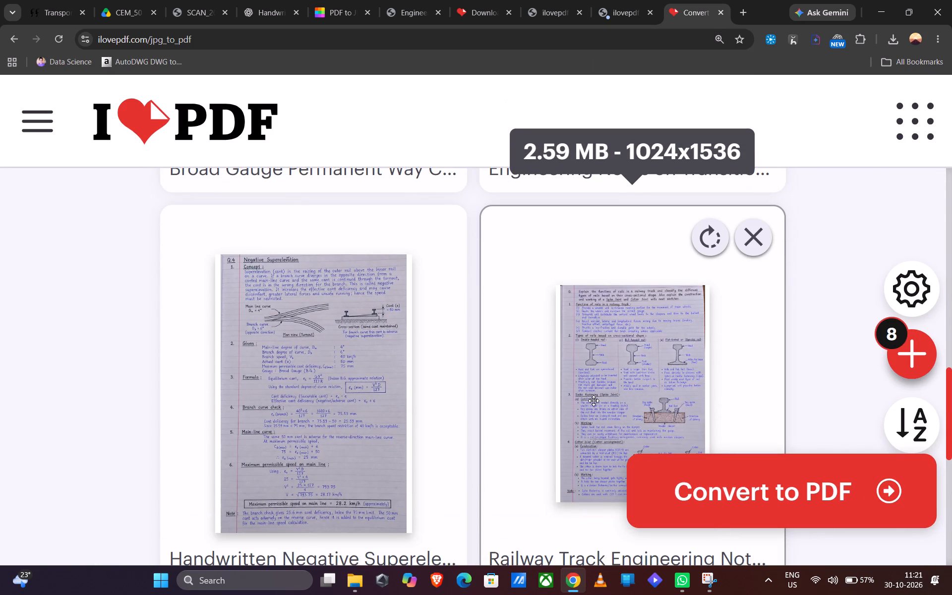
{"action": "scroll", "coordinate": [594, 401], "scroll_direction": "down", "scroll_amount": 2}
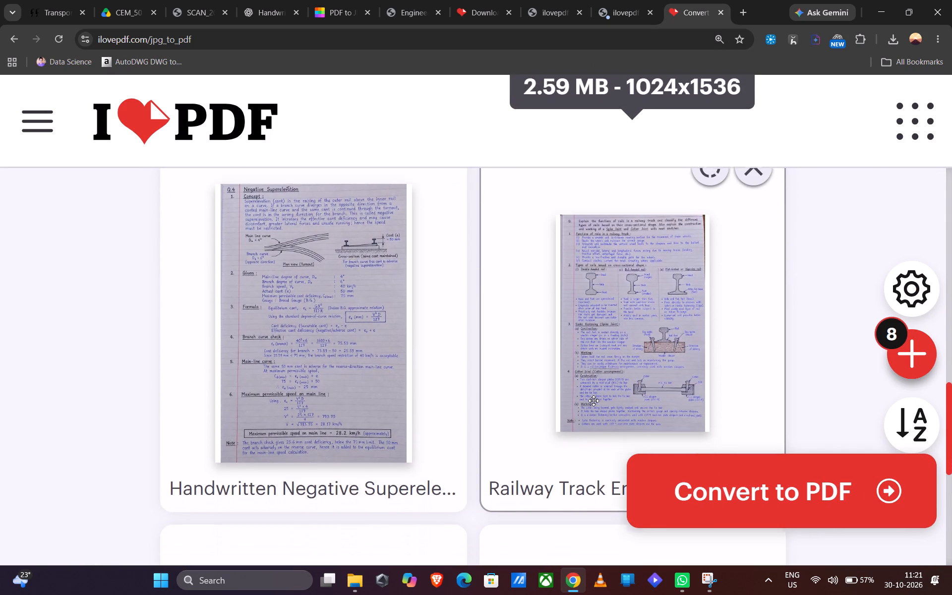
{"action": "scroll", "coordinate": [594, 401], "scroll_direction": "down", "scroll_amount": 3}
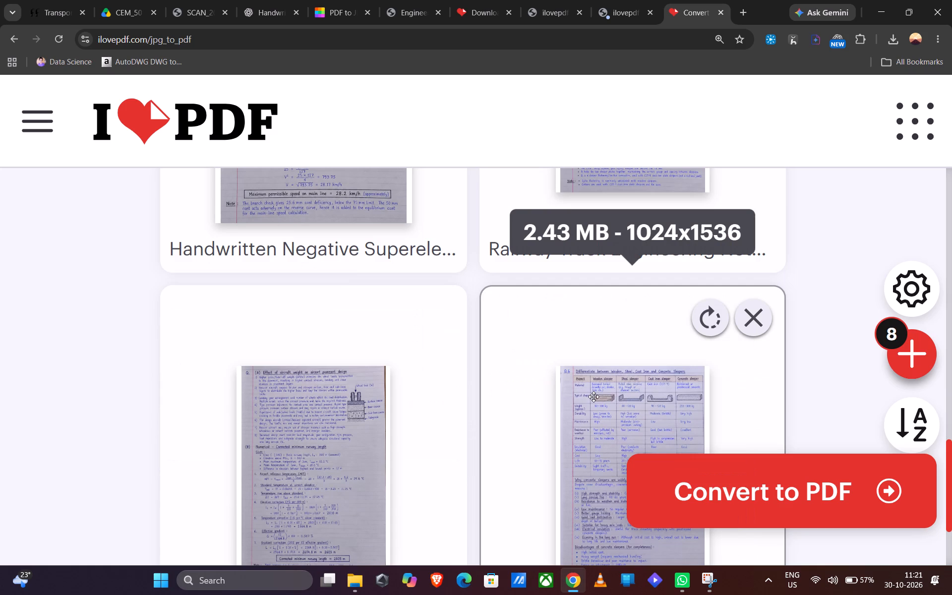
{"action": "scroll", "coordinate": [708, 410], "scroll_direction": "down", "scroll_amount": 4}
Add the Handwritten Railway Curve Cant Calculations, Railway Engineering Notes and Diagrams, and Handwritten Wind Rose and Runway Orientation Solution images from Downloads.
{"action": "left_click", "coordinate": [915, 344]}
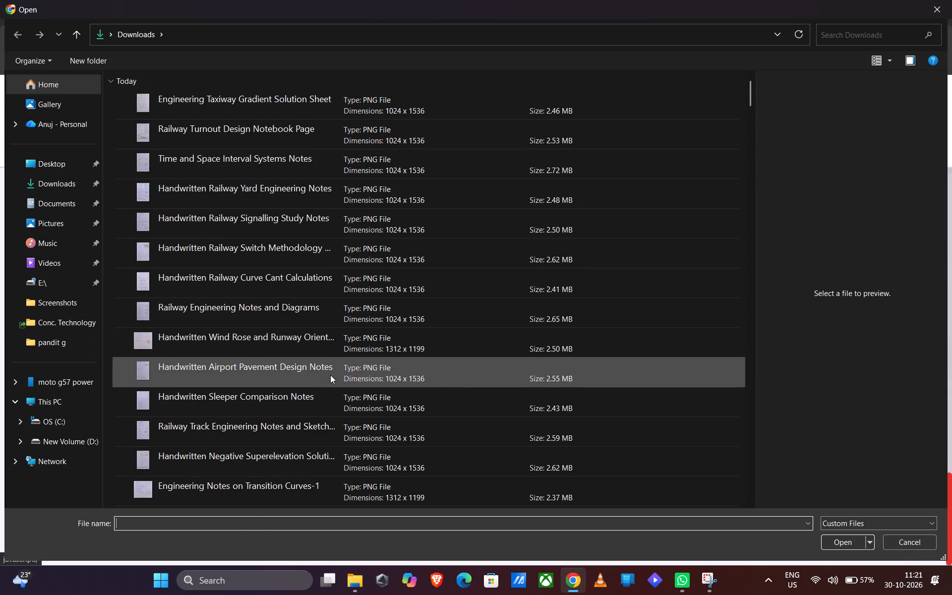
{"action": "left_click", "coordinate": [330, 375]}
{"action": "left_click", "coordinate": [315, 395]}
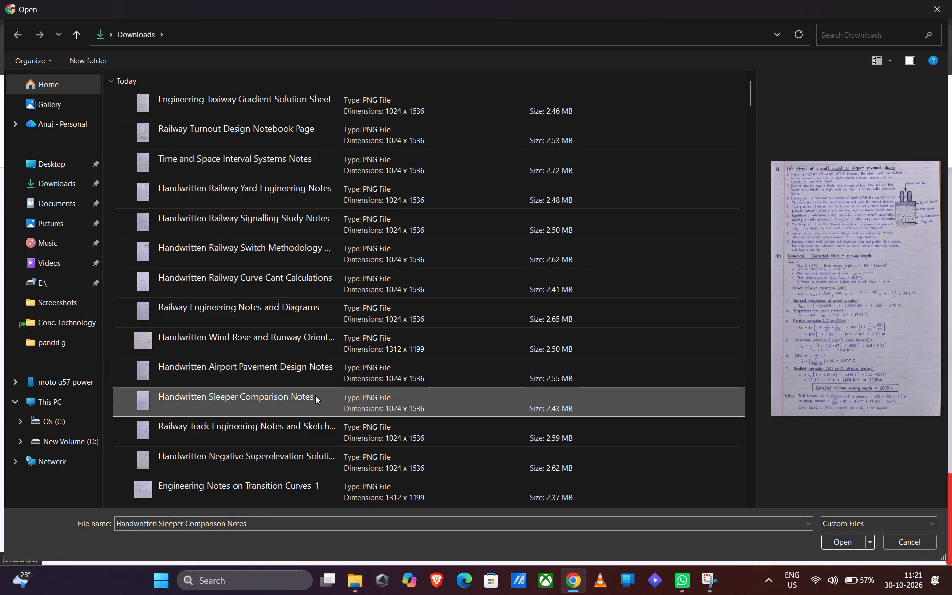
{"action": "left_click", "coordinate": [325, 371]}
{"action": "left_click", "coordinate": [343, 348]}
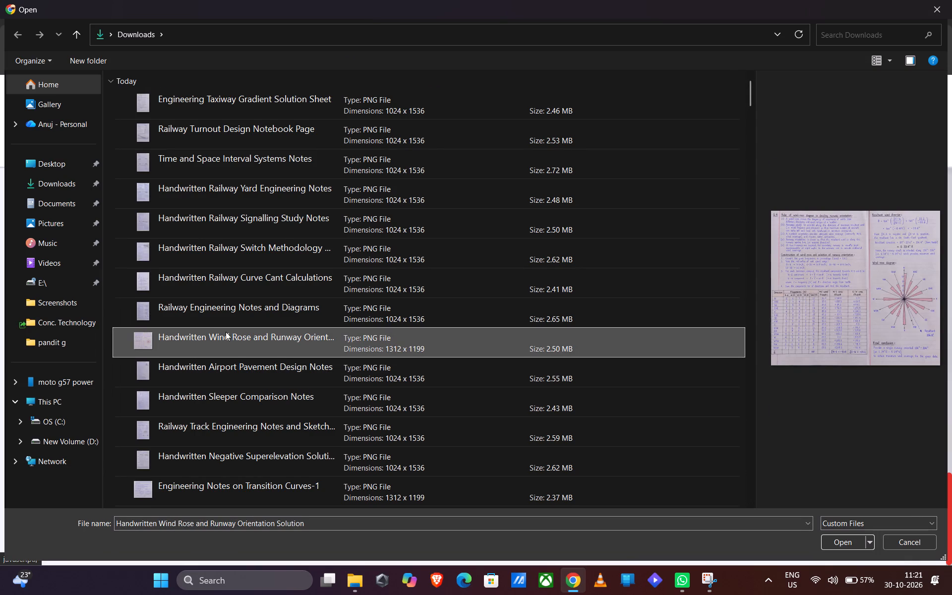
{"action": "left_click", "coordinate": [206, 312], "text": "ctrl"}
{"action": "left_click", "coordinate": [242, 282], "text": "ctrl"}
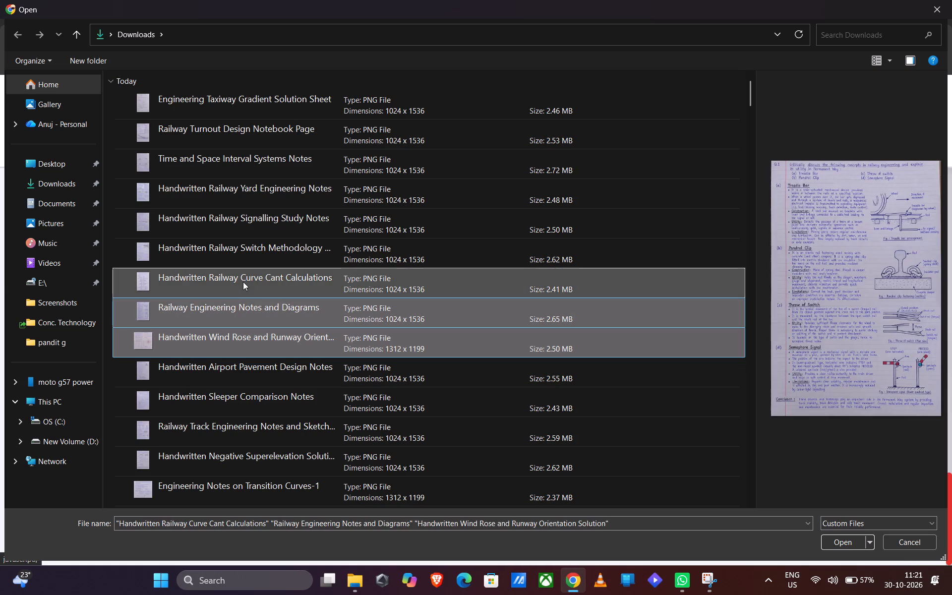
{"action": "left_click", "coordinate": [843, 539]}
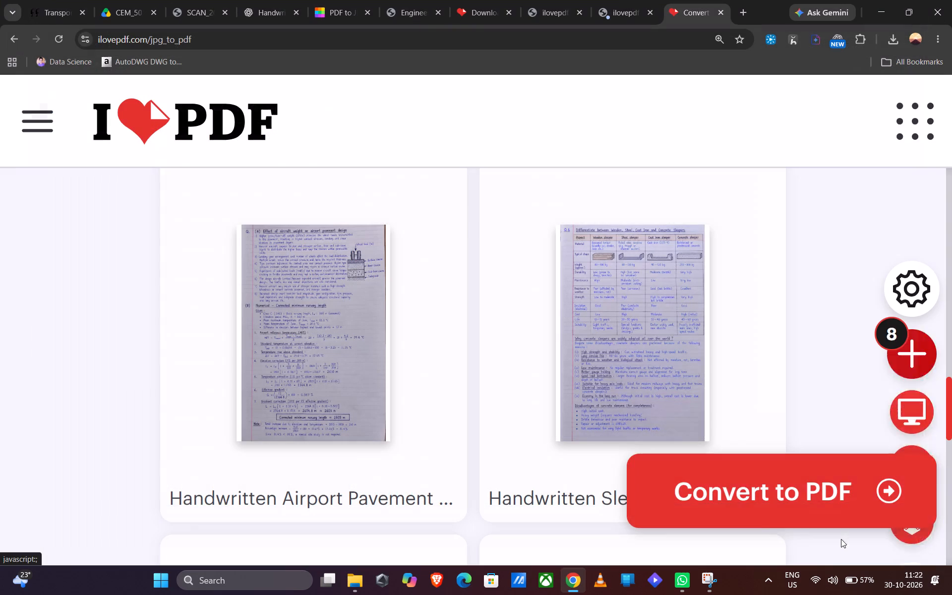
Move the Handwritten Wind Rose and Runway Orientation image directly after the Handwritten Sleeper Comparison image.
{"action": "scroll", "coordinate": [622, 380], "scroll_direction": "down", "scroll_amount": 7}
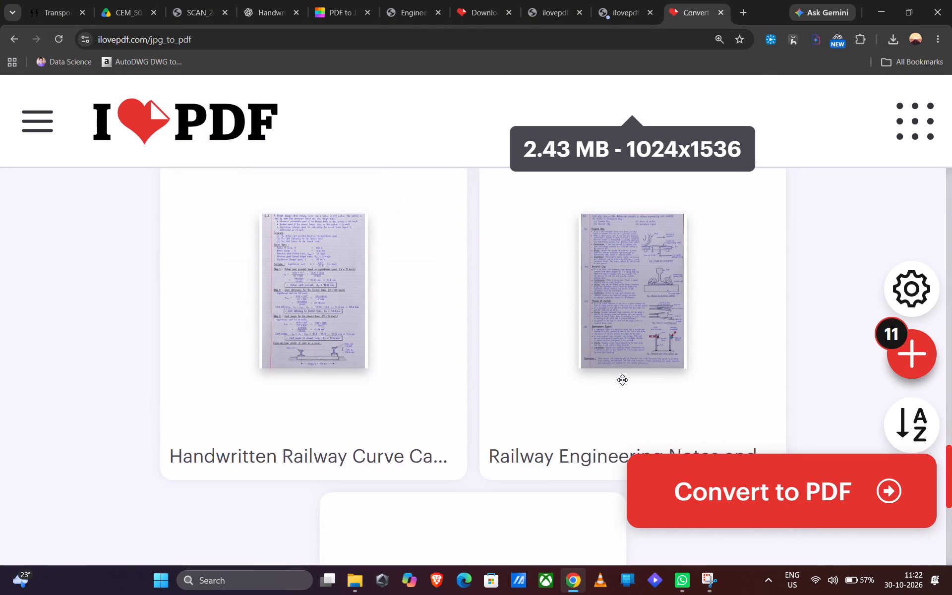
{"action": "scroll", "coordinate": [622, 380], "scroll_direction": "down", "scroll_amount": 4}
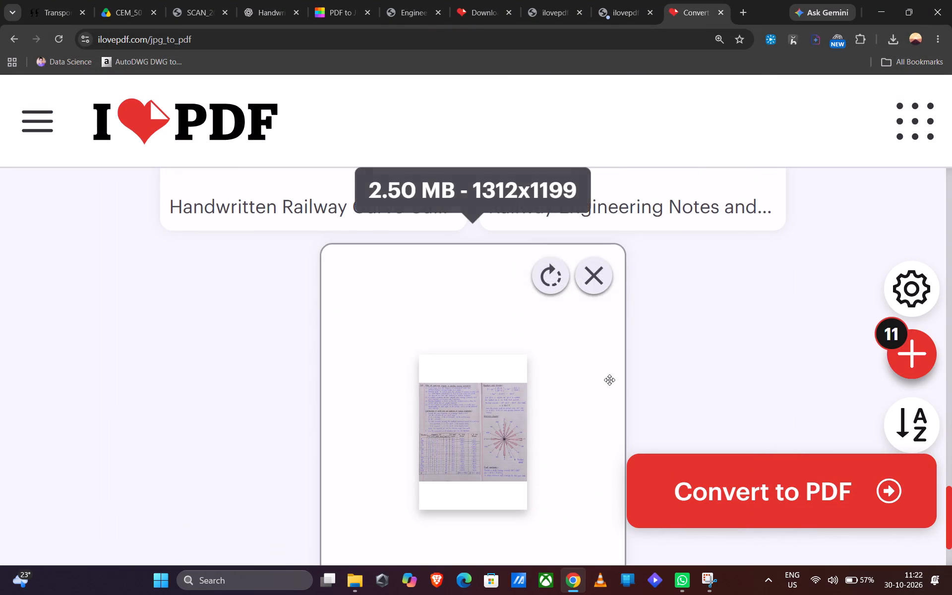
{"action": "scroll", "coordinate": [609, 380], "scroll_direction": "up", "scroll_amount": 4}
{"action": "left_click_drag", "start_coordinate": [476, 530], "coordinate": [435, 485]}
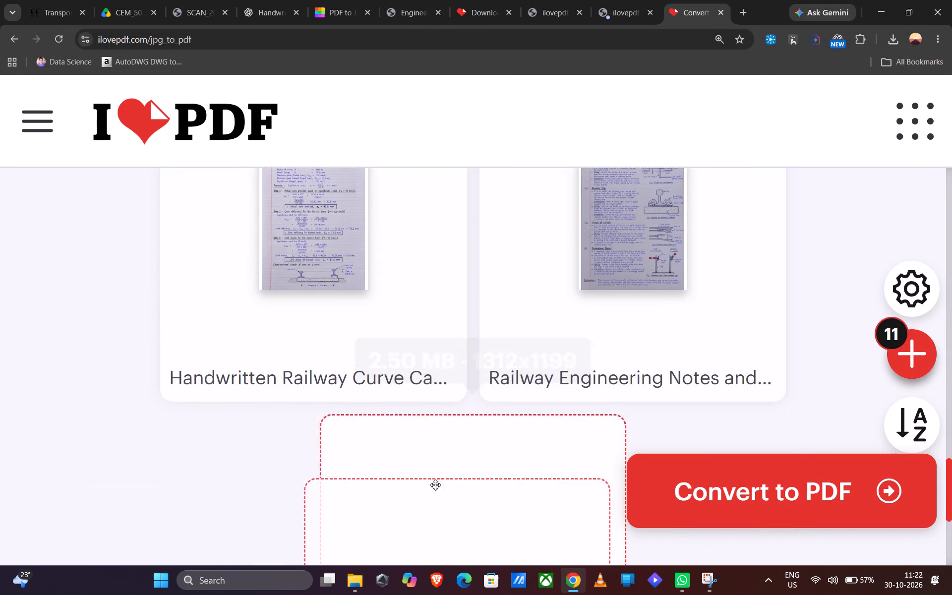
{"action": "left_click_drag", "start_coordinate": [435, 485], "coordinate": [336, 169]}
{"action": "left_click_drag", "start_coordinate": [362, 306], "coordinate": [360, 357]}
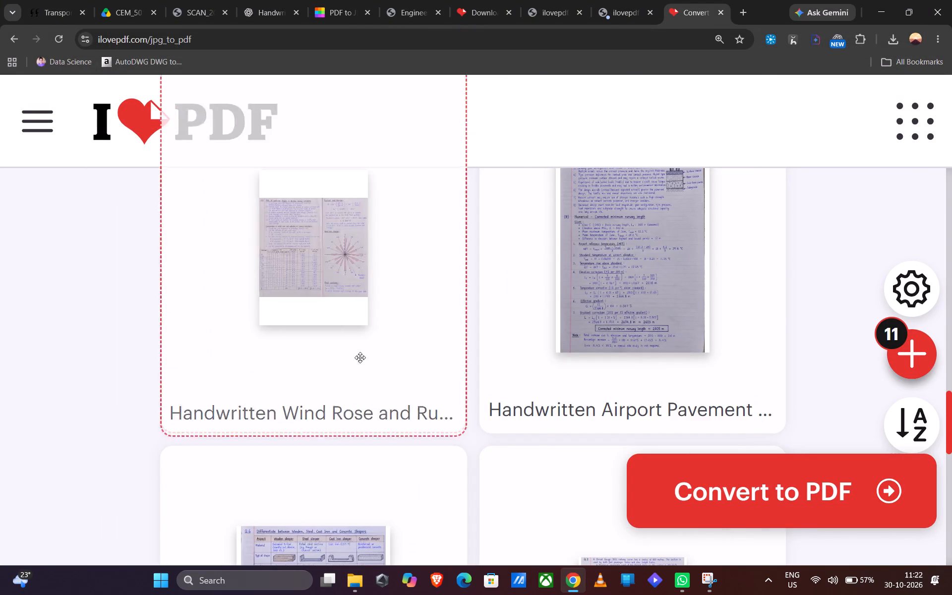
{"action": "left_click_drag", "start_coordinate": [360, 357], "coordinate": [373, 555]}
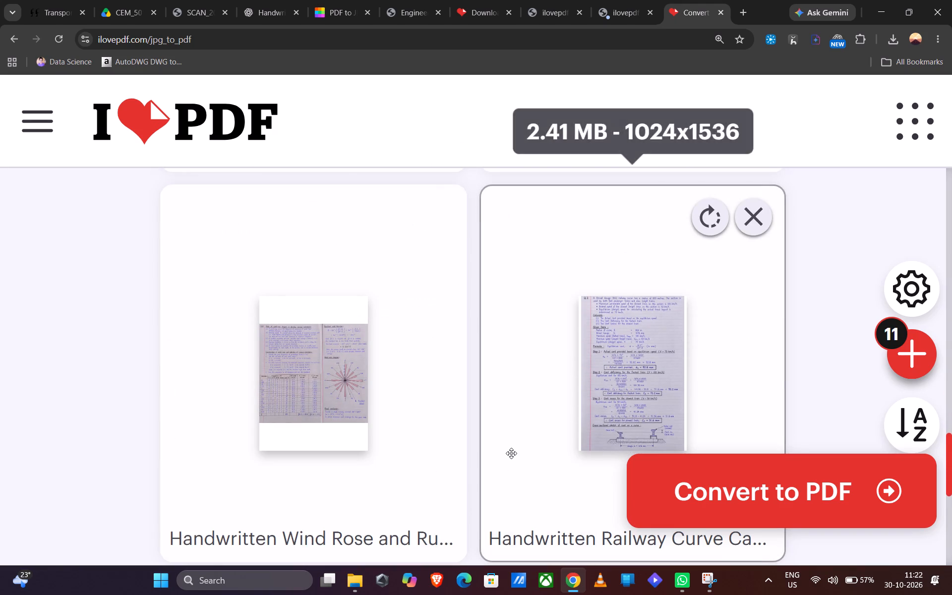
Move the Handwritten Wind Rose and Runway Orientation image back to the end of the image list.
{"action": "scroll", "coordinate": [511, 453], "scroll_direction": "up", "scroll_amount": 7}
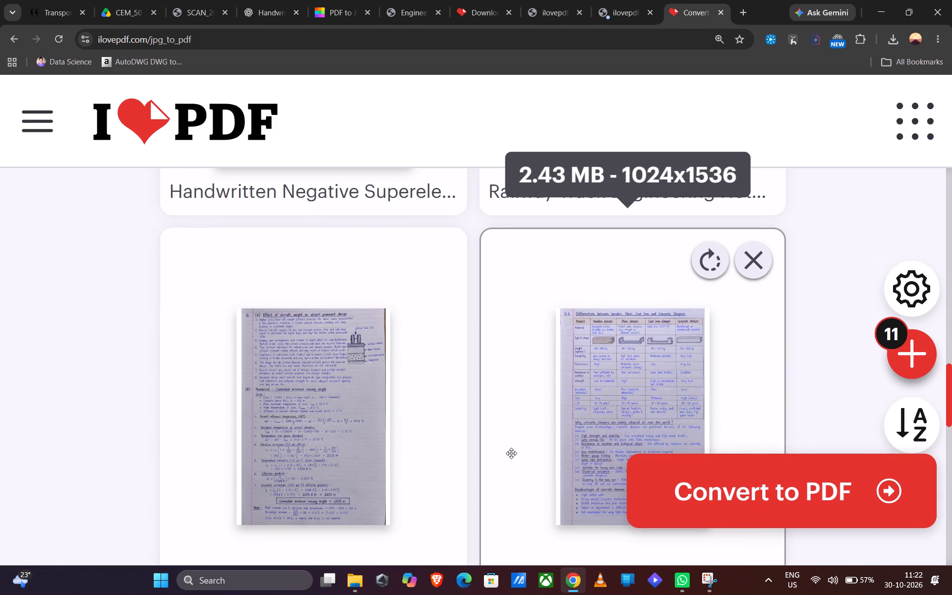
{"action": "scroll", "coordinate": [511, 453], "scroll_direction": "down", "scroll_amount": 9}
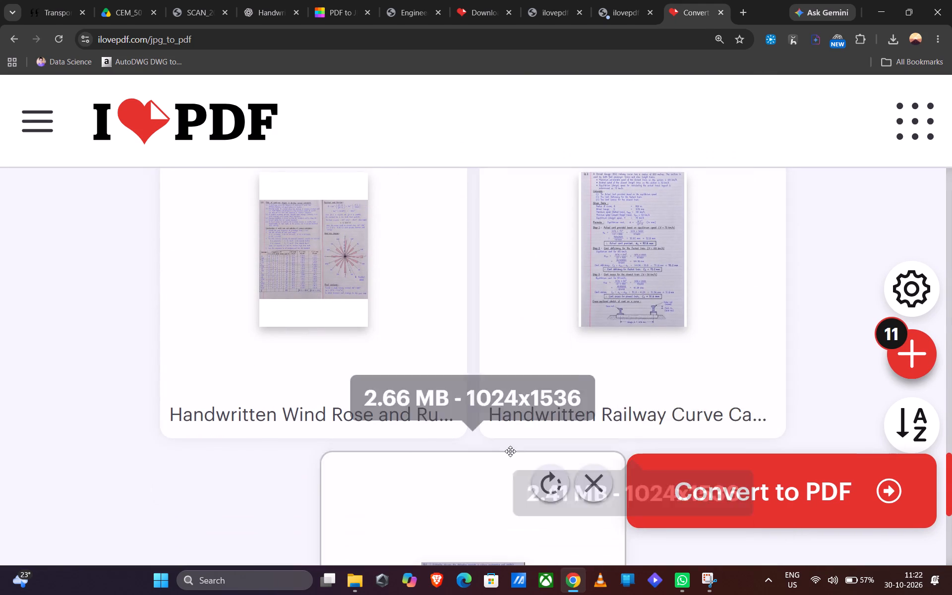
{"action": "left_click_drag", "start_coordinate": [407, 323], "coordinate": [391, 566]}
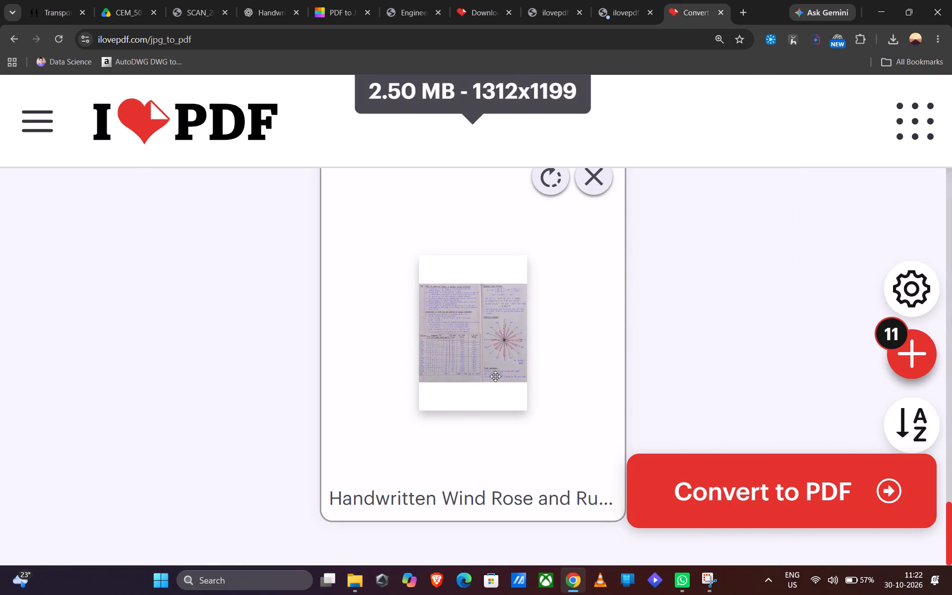
Examine the enlarged Negative Superelevation, Transition Curves and Broad Gauge Permanent Way pages to check the question order.
{"action": "scroll", "coordinate": [495, 376], "scroll_direction": "up", "scroll_amount": 8}
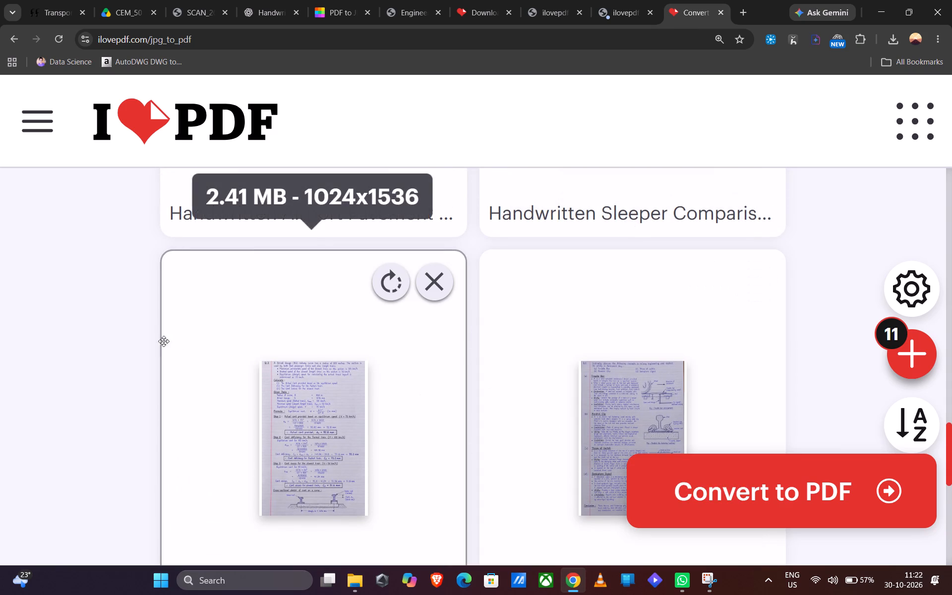
{"action": "left_click", "coordinate": [82, 341]}
{"action": "scroll", "coordinate": [112, 361], "scroll_direction": "up", "scroll_amount": 5}
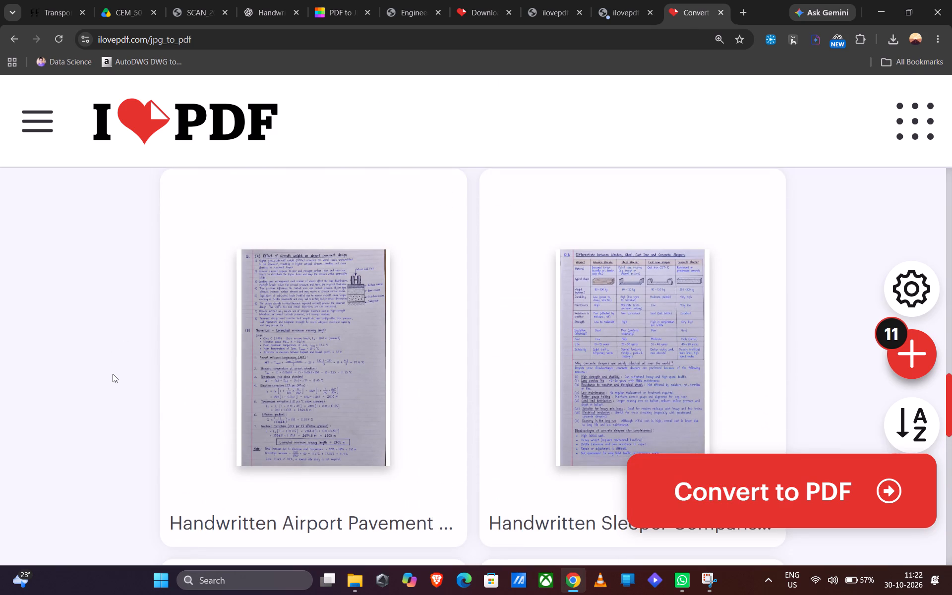
{"action": "scroll", "coordinate": [116, 367], "scroll_direction": "down", "scroll_amount": 5}
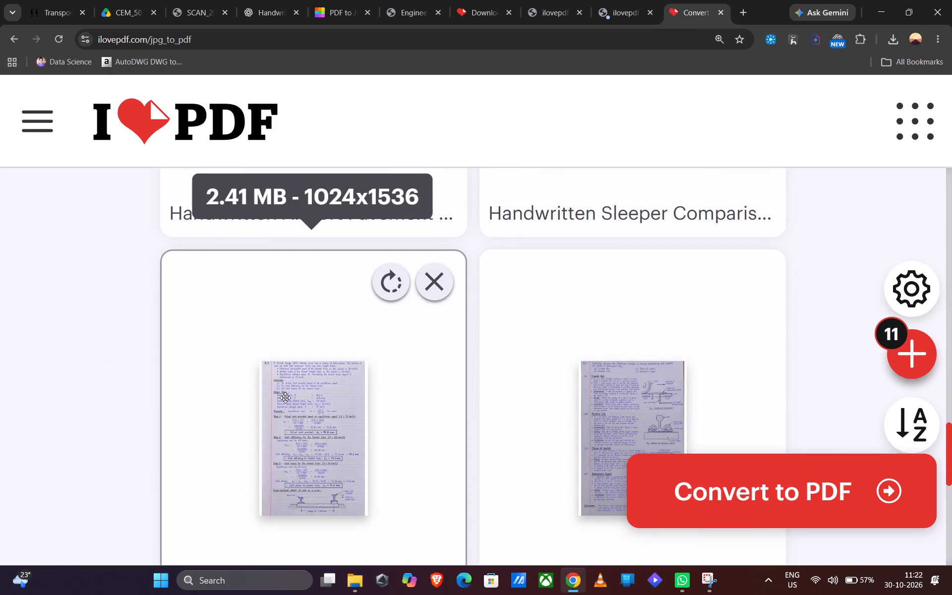
{"action": "scroll", "coordinate": [287, 401], "scroll_direction": "up", "scroll_amount": 2, "text": "ctrl"}
{"action": "scroll", "coordinate": [297, 399], "scroll_direction": "down", "scroll_amount": 5}
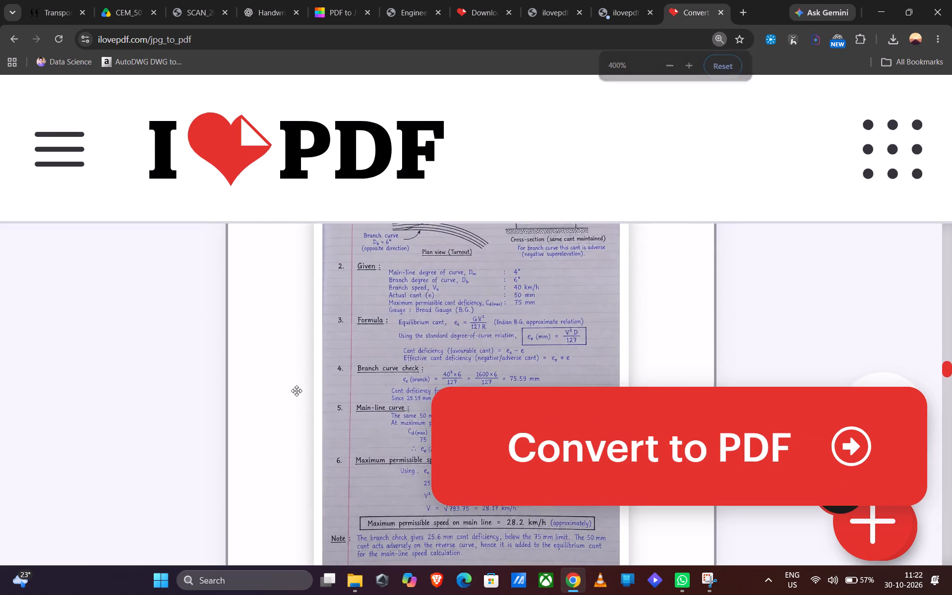
{"action": "scroll", "coordinate": [681, 306], "scroll_direction": "up", "scroll_amount": 4}
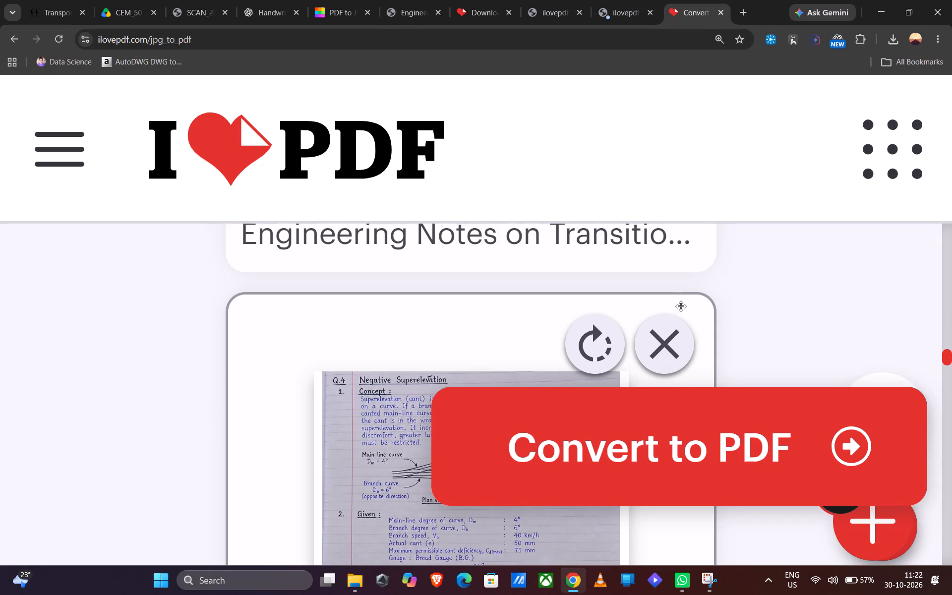
{"action": "scroll", "coordinate": [682, 303], "scroll_direction": "up", "scroll_amount": 12}
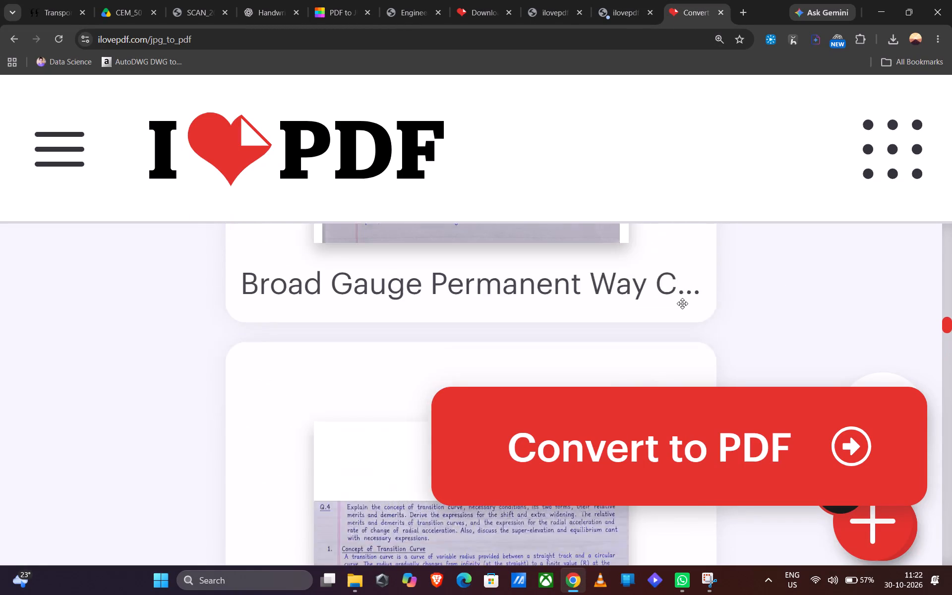
{"action": "scroll", "coordinate": [682, 303], "scroll_direction": "down", "scroll_amount": 19}
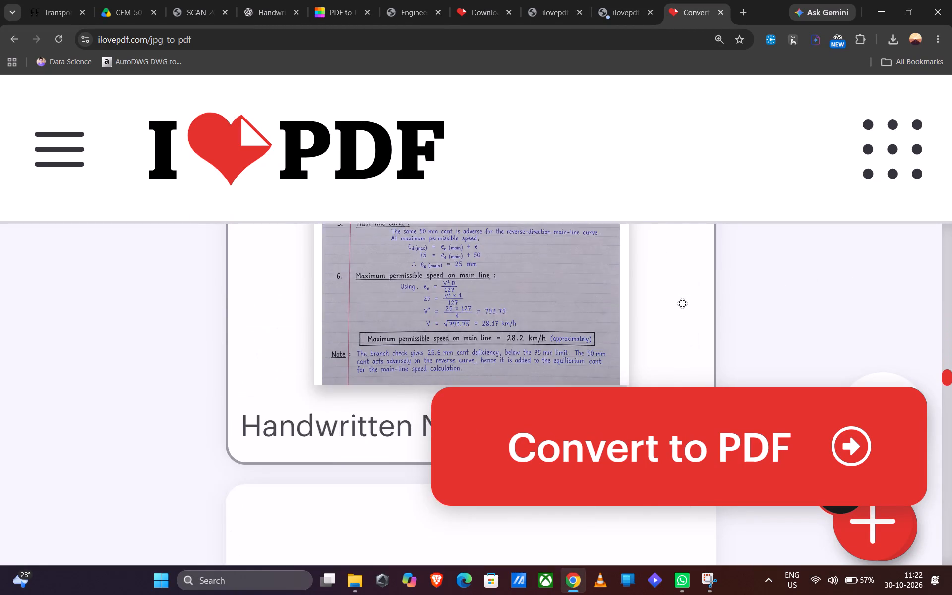
Read through the enlarged pages from Railway Track Engineering to Wind Rose to check their question order.
{"action": "scroll", "coordinate": [682, 303], "scroll_direction": "down", "scroll_amount": 5}
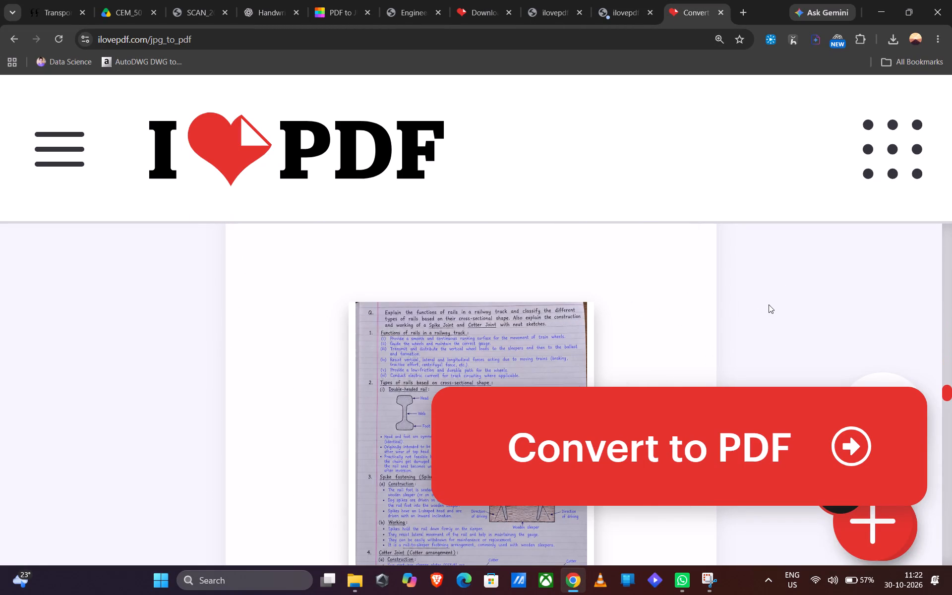
{"action": "scroll", "coordinate": [769, 304], "scroll_direction": "down", "scroll_amount": 10}
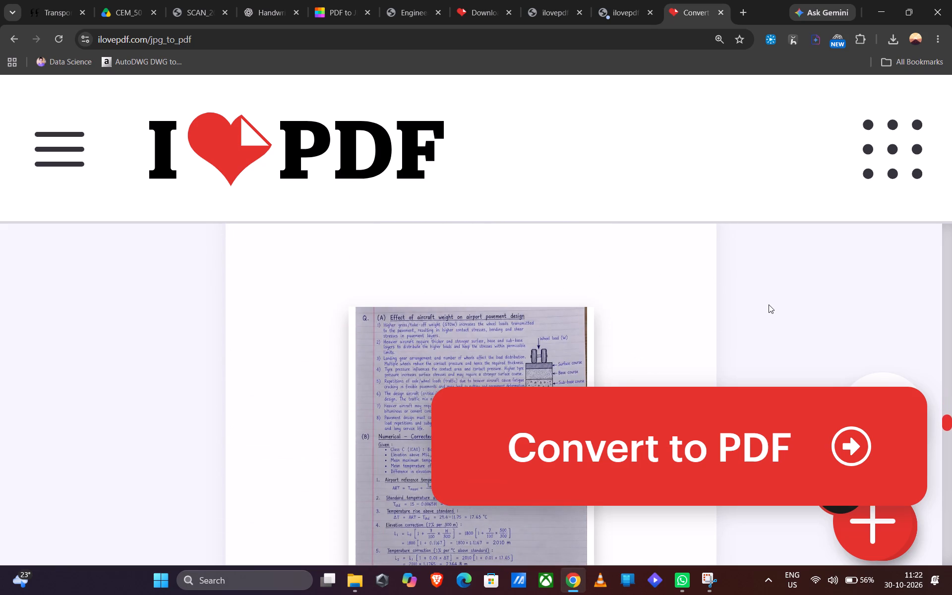
{"action": "scroll", "coordinate": [769, 304], "scroll_direction": "down", "scroll_amount": 15}
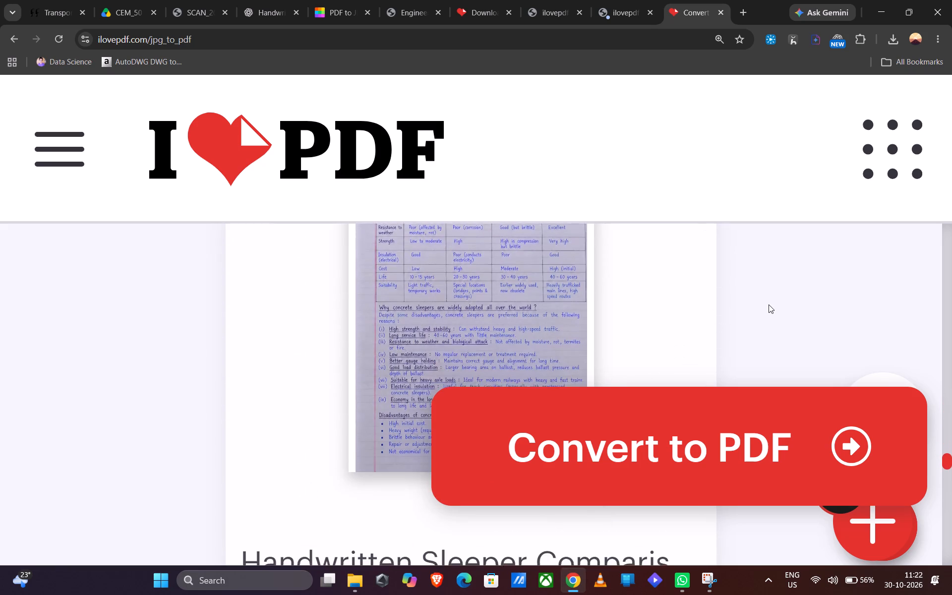
{"action": "scroll", "coordinate": [769, 304], "scroll_direction": "down", "scroll_amount": 7}
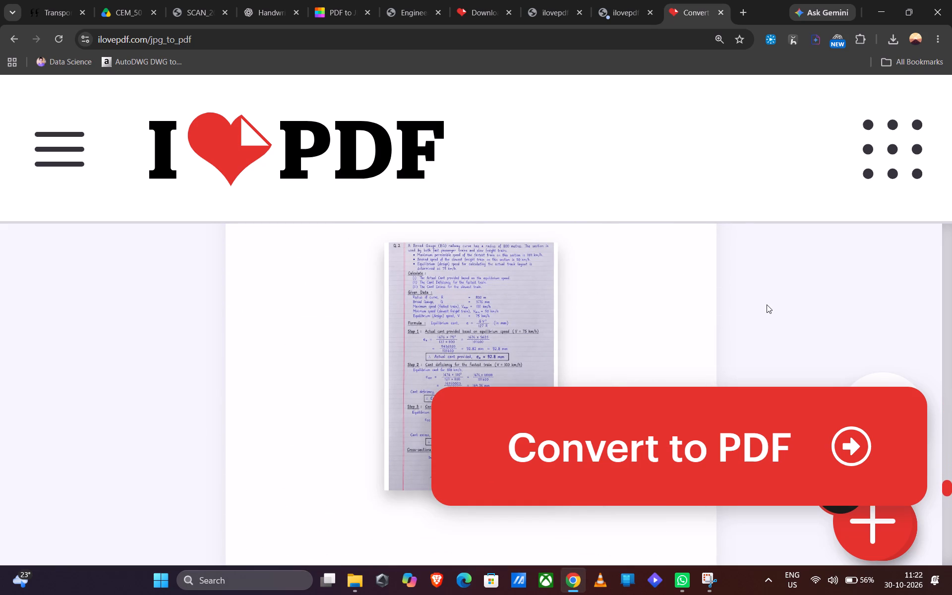
{"action": "scroll", "coordinate": [767, 304], "scroll_direction": "down", "scroll_amount": 5}
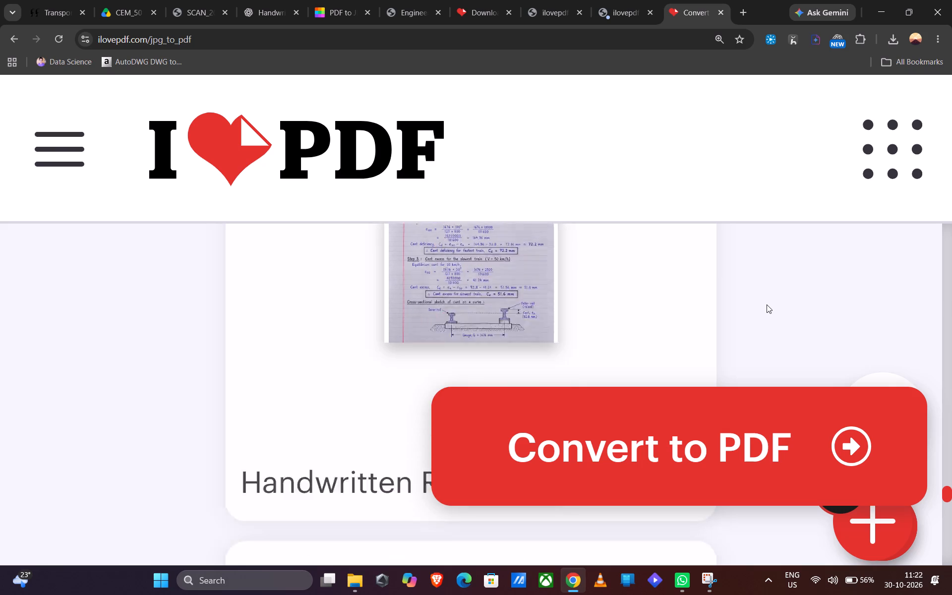
{"action": "scroll", "coordinate": [767, 304], "scroll_direction": "down", "scroll_amount": 4}
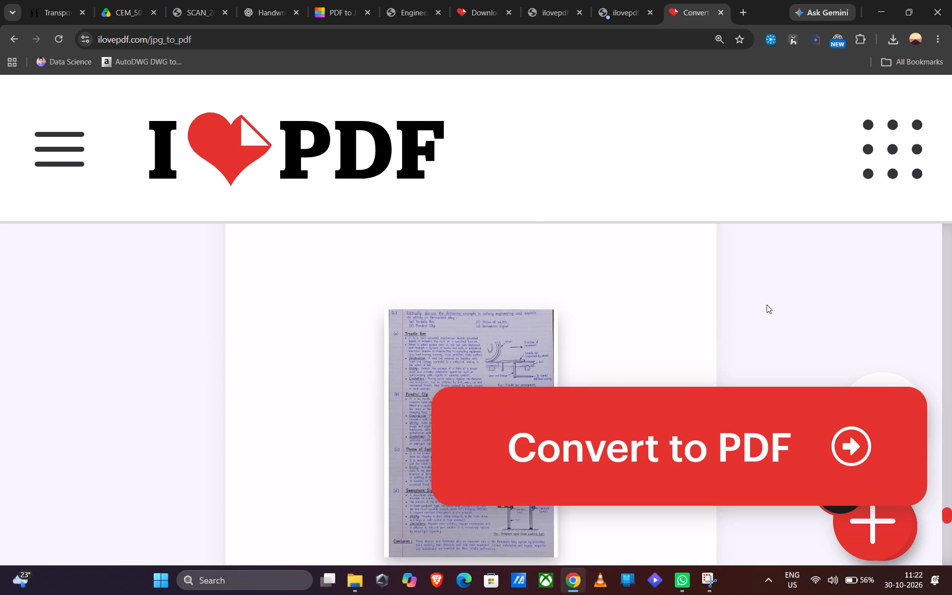
{"action": "scroll", "coordinate": [767, 304], "scroll_direction": "down", "scroll_amount": 2}
{"action": "scroll", "coordinate": [767, 304], "scroll_direction": "up", "scroll_amount": 3}
{"action": "scroll", "coordinate": [767, 304], "scroll_direction": "down", "scroll_amount": 7}
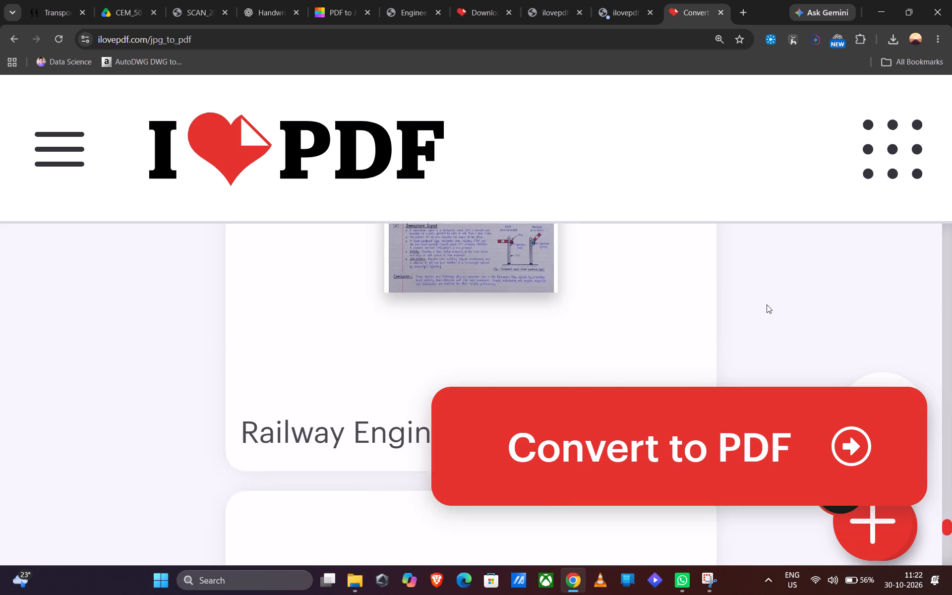
{"action": "scroll", "coordinate": [767, 304], "scroll_direction": "down", "scroll_amount": 5}
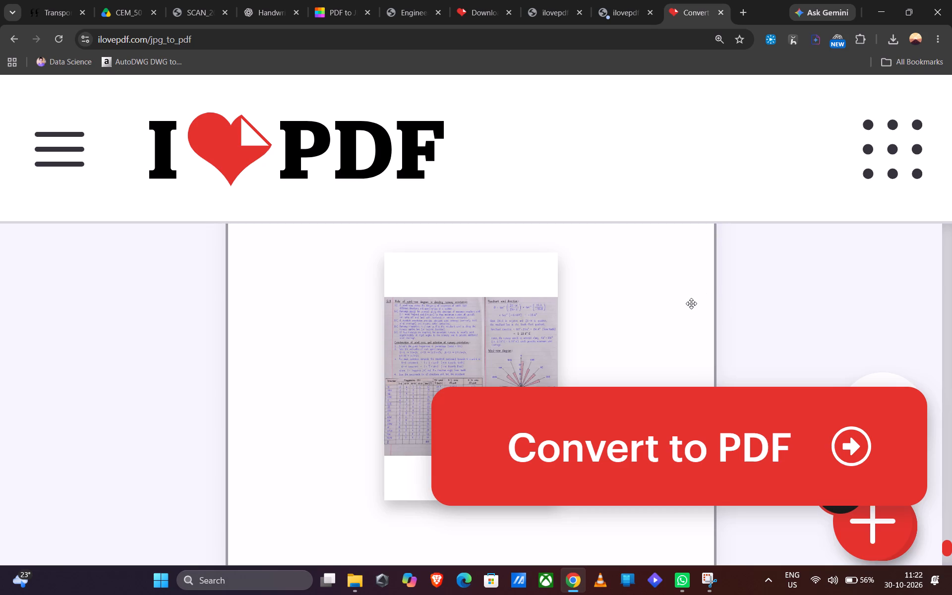
Reorder the last three images as Handwritten Wind Rose, Railway Engineering Notes and Diagrams, and Handwritten Railway Curve Cant Calculations.
{"action": "scroll", "coordinate": [691, 303], "scroll_direction": "down", "scroll_amount": 4, "text": "ctrl"}
{"action": "scroll", "coordinate": [511, 389], "scroll_direction": "down", "scroll_amount": 2, "text": "ctrl"}
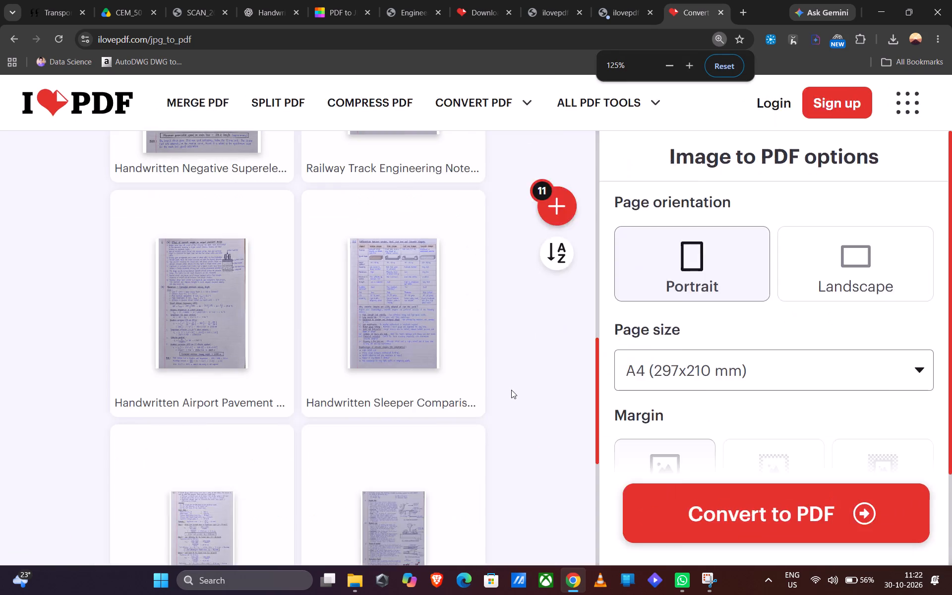
{"action": "scroll", "coordinate": [511, 390], "scroll_direction": "down", "scroll_amount": 1, "text": "ctrl"}
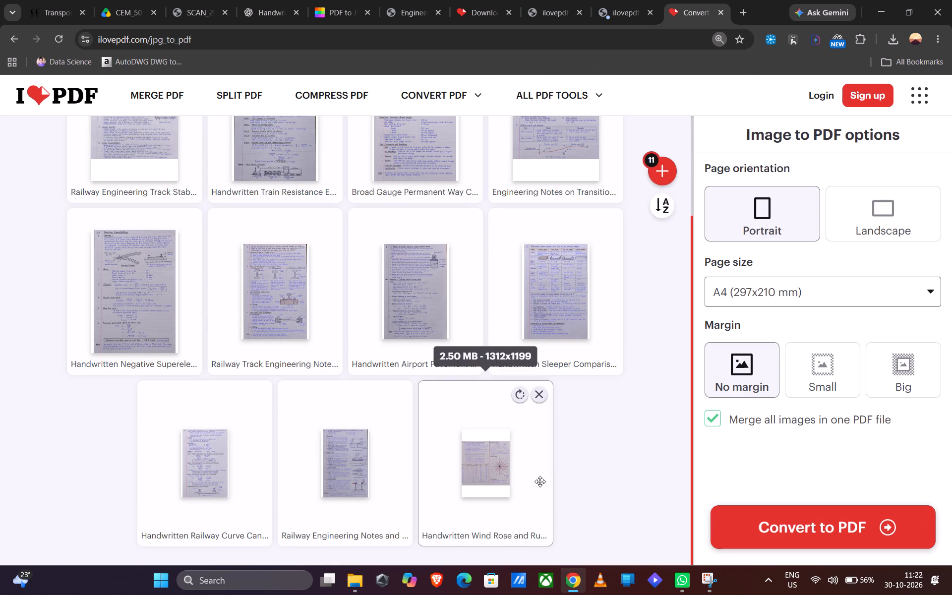
{"action": "left_click_drag", "start_coordinate": [352, 479], "coordinate": [213, 472]}
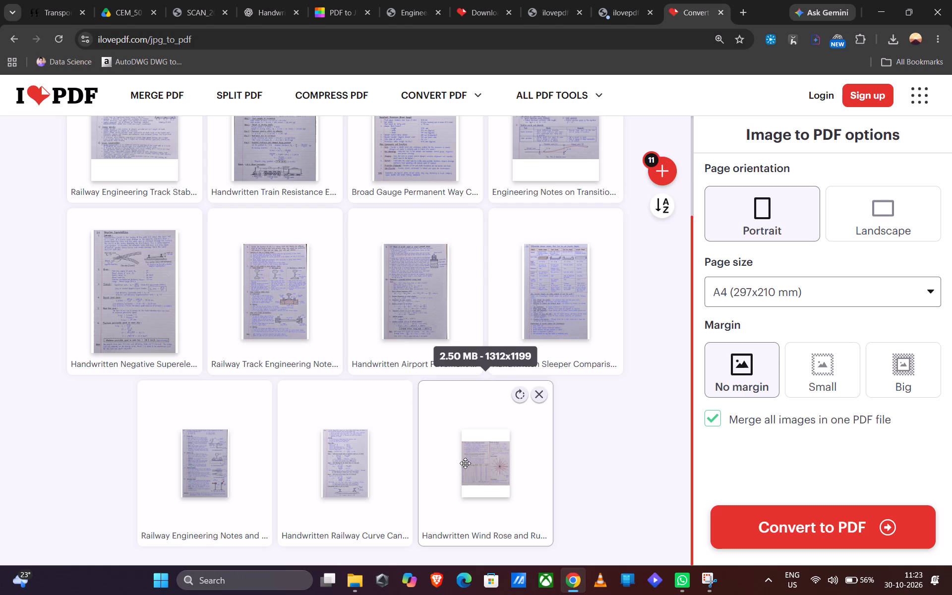
{"action": "left_click_drag", "start_coordinate": [497, 458], "coordinate": [225, 436]}
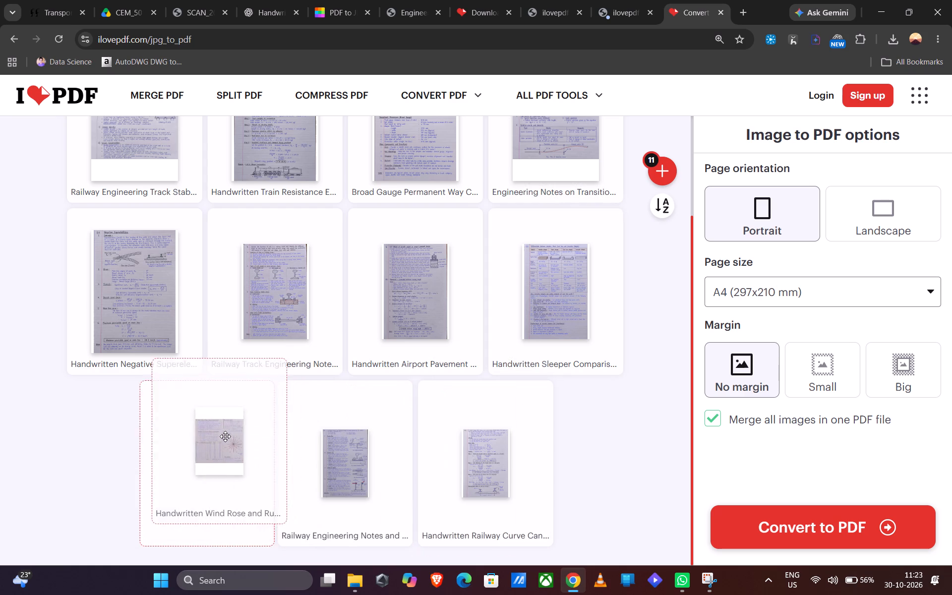
{"action": "left_click_drag", "start_coordinate": [225, 436], "coordinate": [217, 439]}
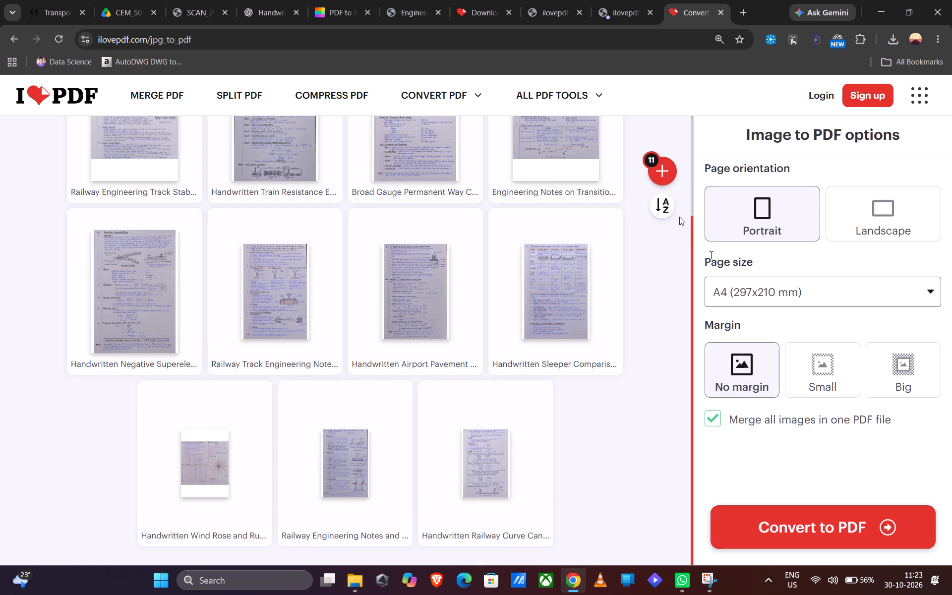
Add the Handwritten Railway Switch Methodology Notes image from Downloads.
{"action": "left_click", "coordinate": [665, 175]}
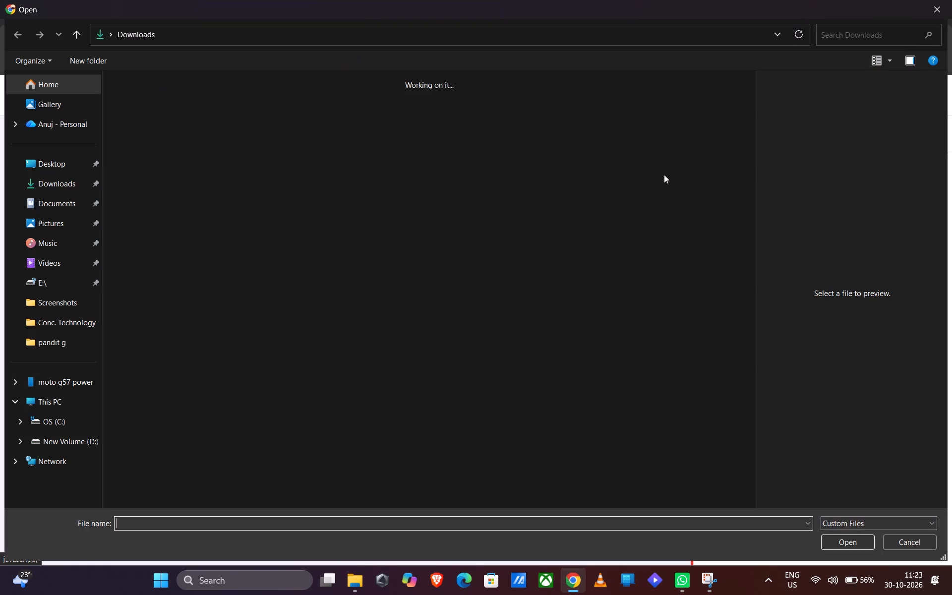
{"action": "left_click", "coordinate": [307, 358]}
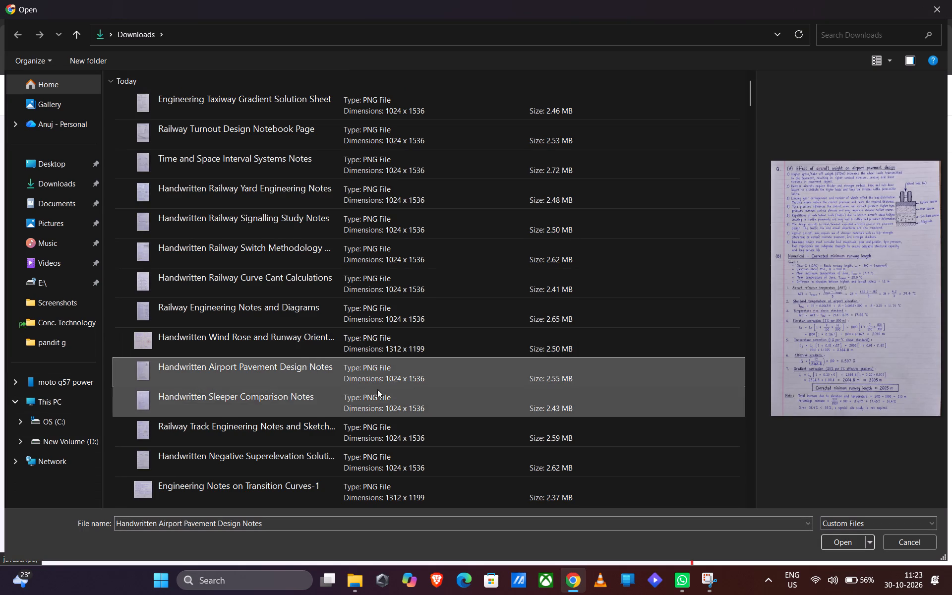
{"action": "left_click", "coordinate": [387, 348]}
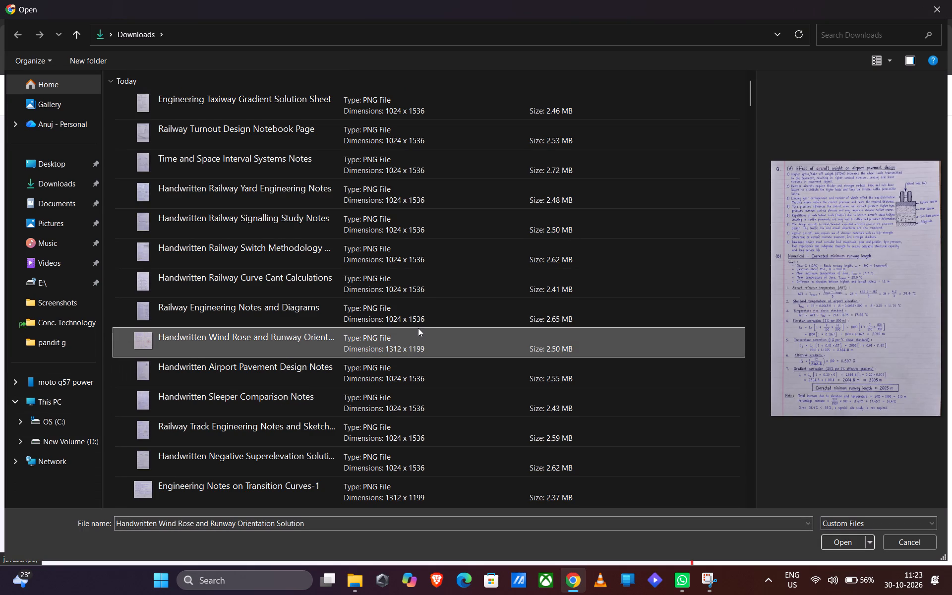
{"action": "left_click", "coordinate": [430, 323]}
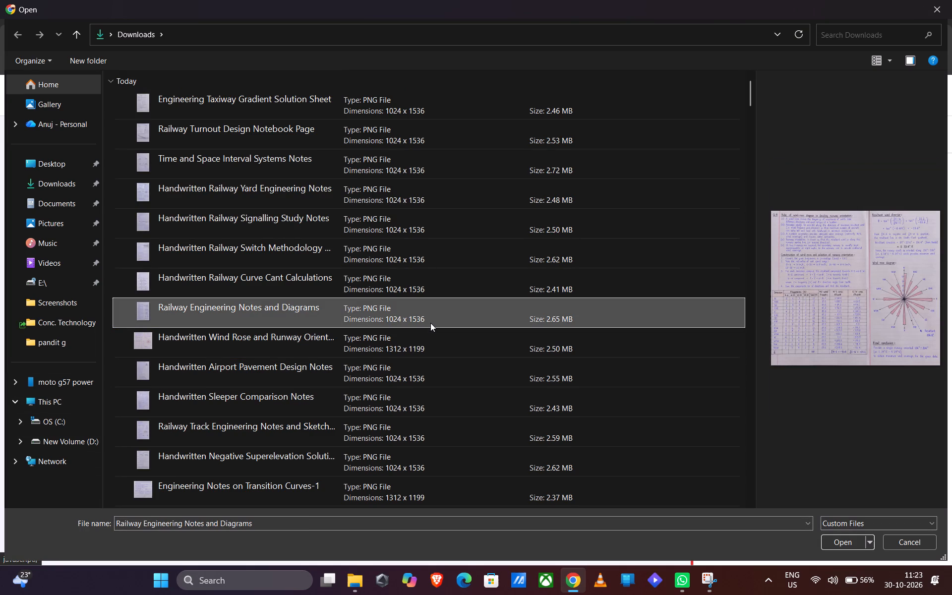
{"action": "left_click", "coordinate": [443, 294]}
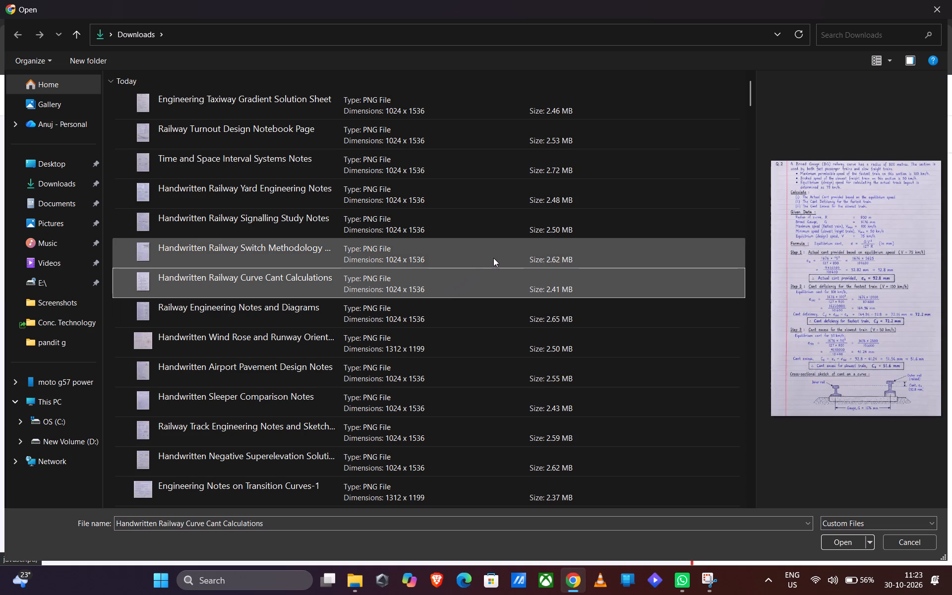
{"action": "left_click", "coordinate": [493, 258]}
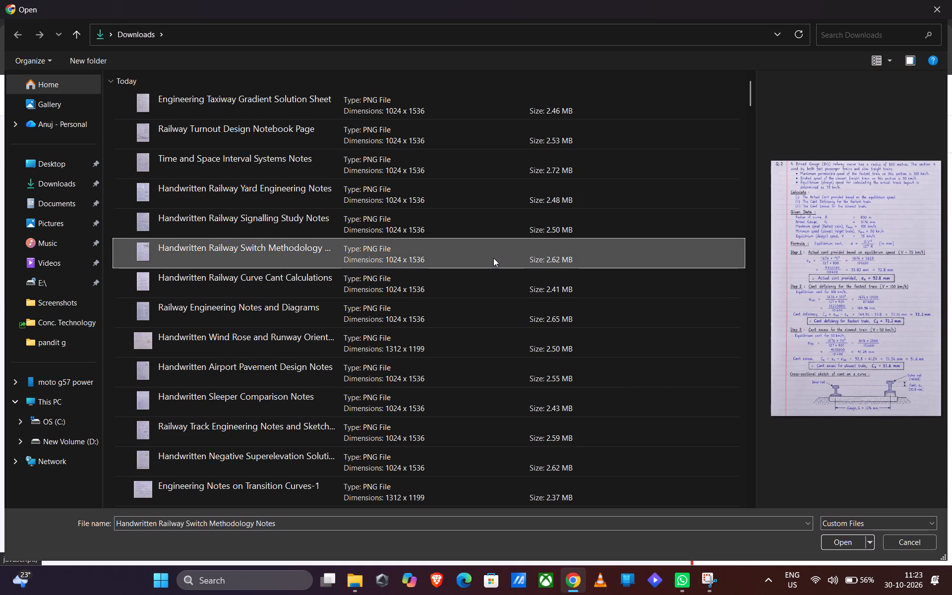
{"action": "left_click", "coordinate": [848, 540]}
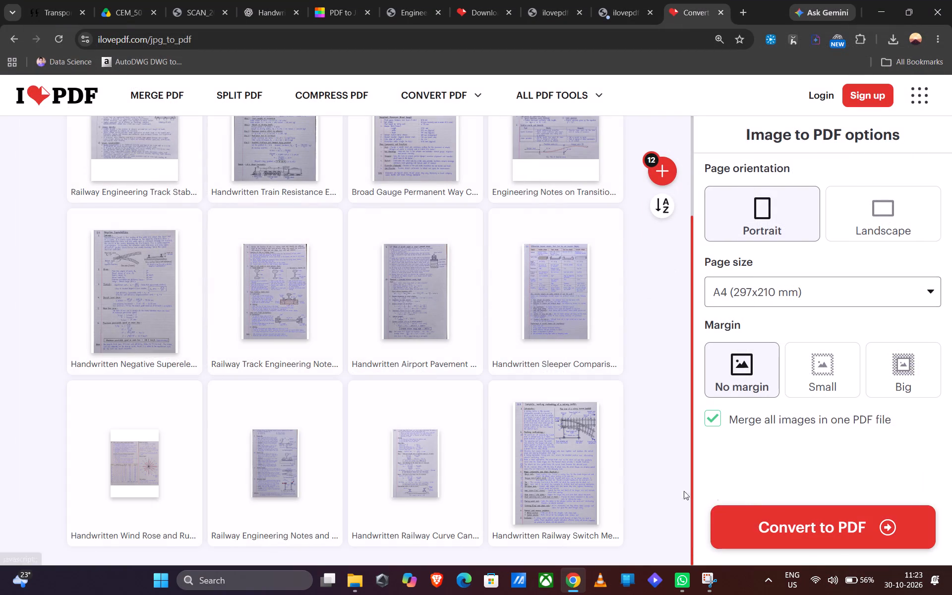
Check the image order and move Handwritten Sleeper Comparison Notes ahead of Handwritten Airport Pavement Design Notes.
{"action": "left_click", "coordinate": [459, 447]}
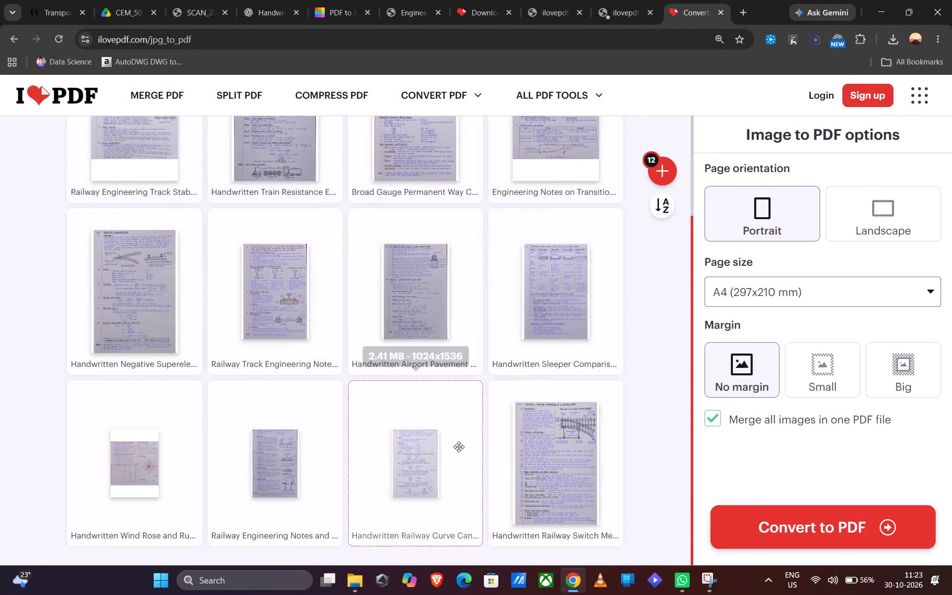
{"action": "left_click", "coordinate": [536, 451]}
{"action": "left_click", "coordinate": [430, 462]}
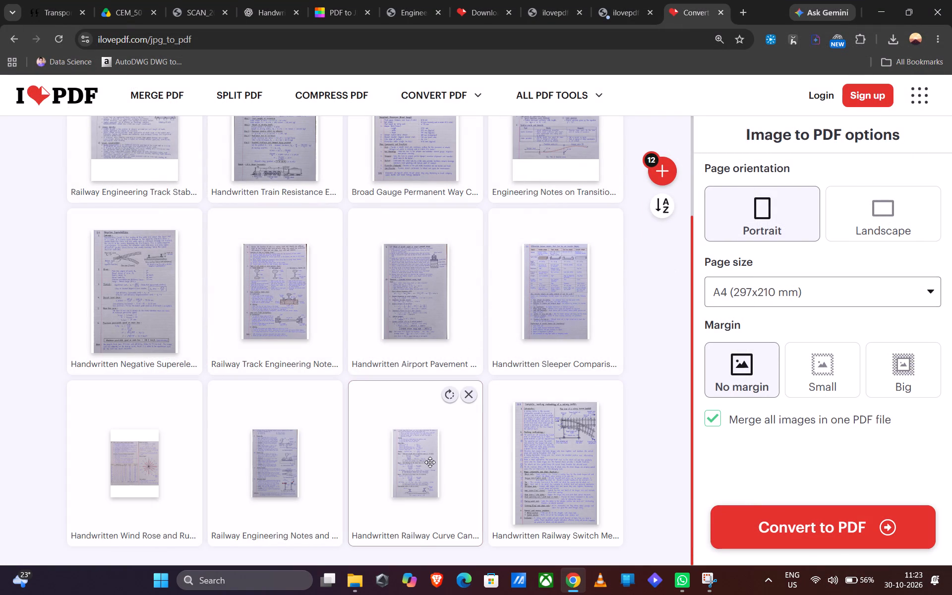
{"action": "scroll", "coordinate": [430, 462], "scroll_direction": "up", "scroll_amount": 1}
{"action": "scroll", "coordinate": [430, 462], "scroll_direction": "down", "scroll_amount": 4}
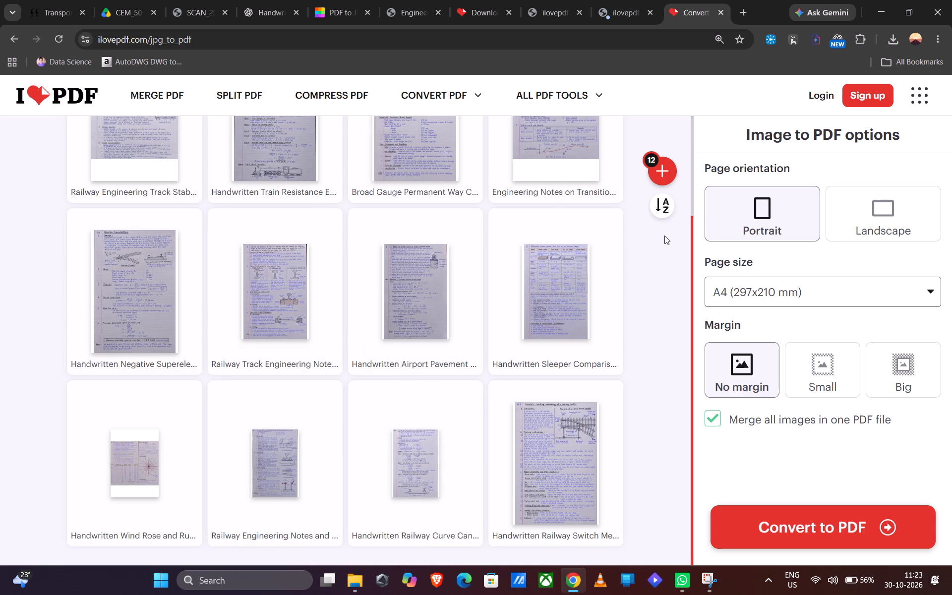
{"action": "left_click_drag", "start_coordinate": [554, 287], "coordinate": [406, 289]}
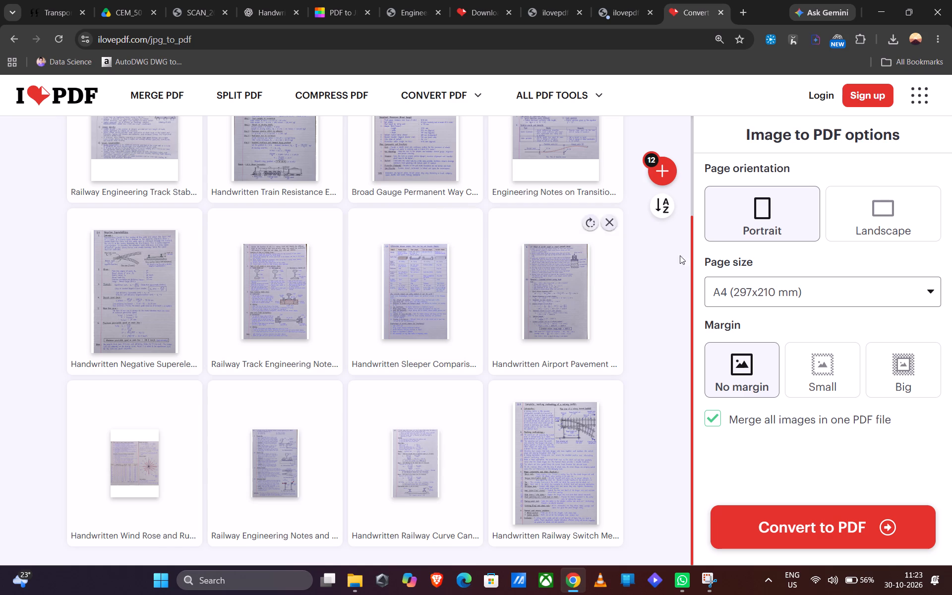
Preview the note images in Downloads to find the one that follows, and add Handwritten Railway Signalling Study Notes.
{"action": "left_click", "coordinate": [662, 178]}
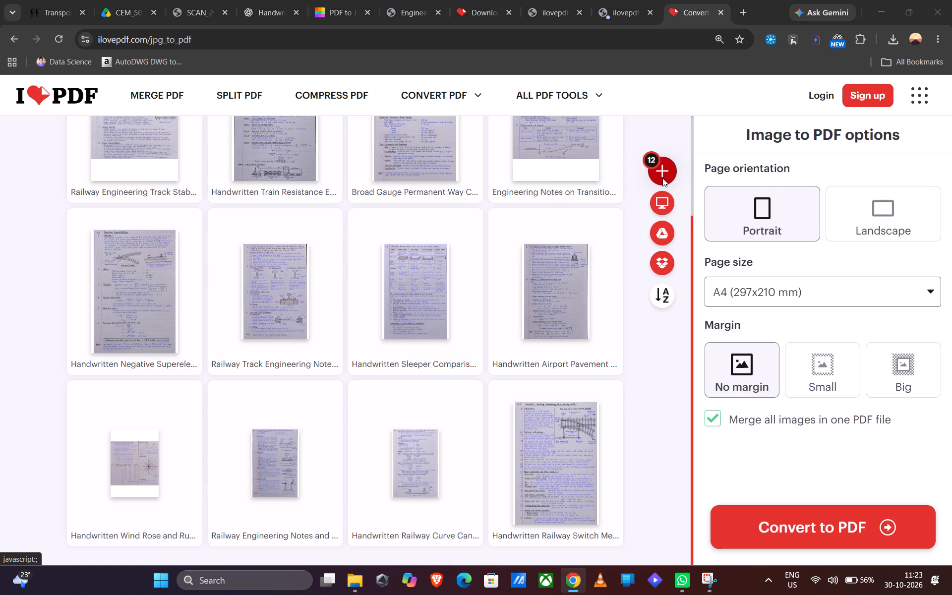
{"action": "left_click", "coordinate": [392, 377]}
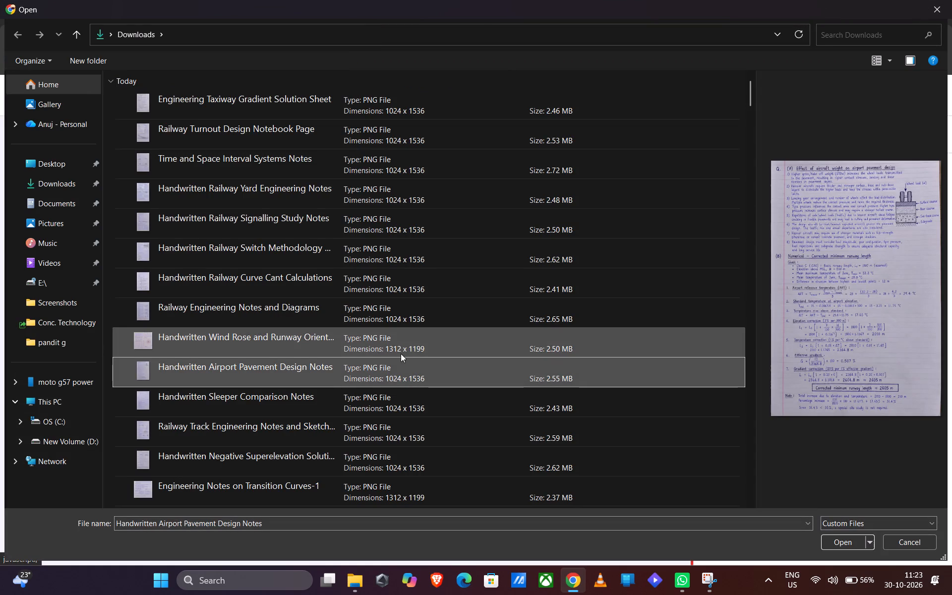
{"action": "left_click", "coordinate": [388, 404]}
{"action": "left_click", "coordinate": [395, 383]}
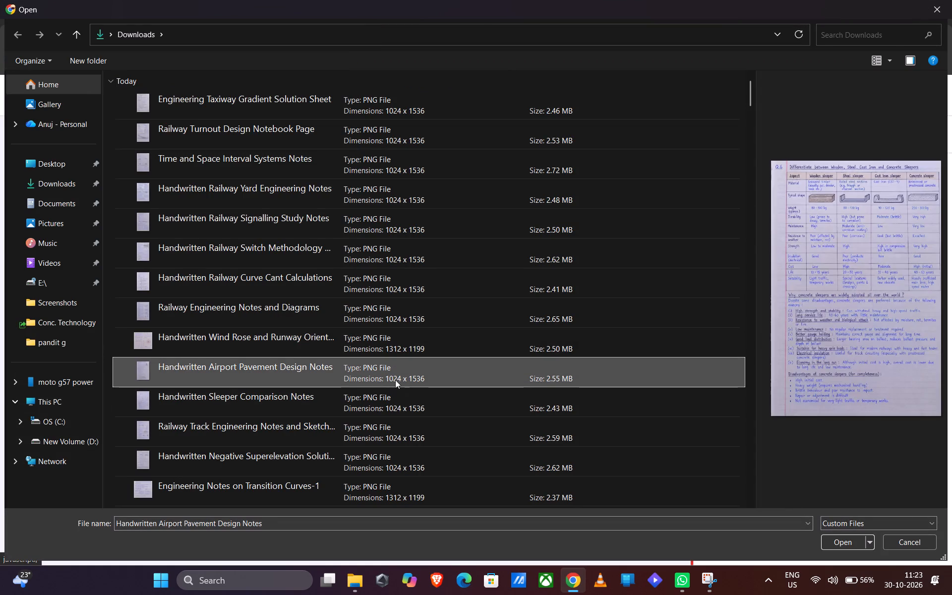
{"action": "left_click", "coordinate": [396, 431]}
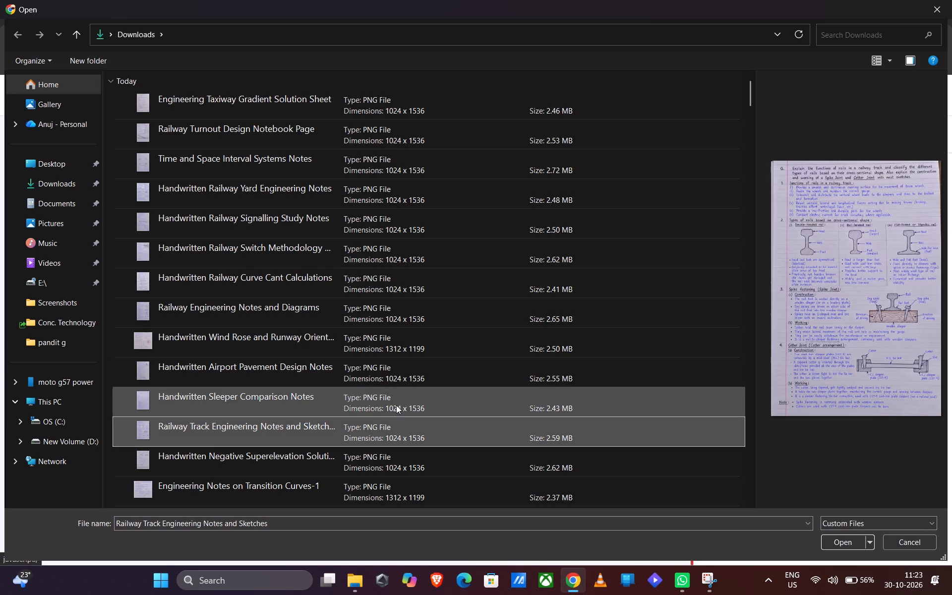
{"action": "left_click", "coordinate": [398, 402]}
{"action": "left_click", "coordinate": [410, 381]}
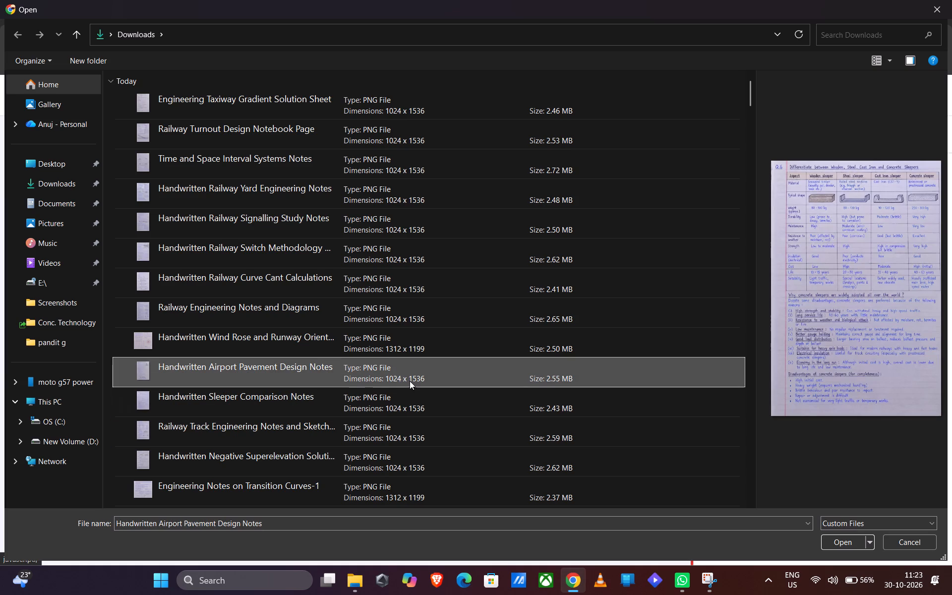
{"action": "left_click", "coordinate": [421, 353]}
{"action": "left_click", "coordinate": [439, 326]}
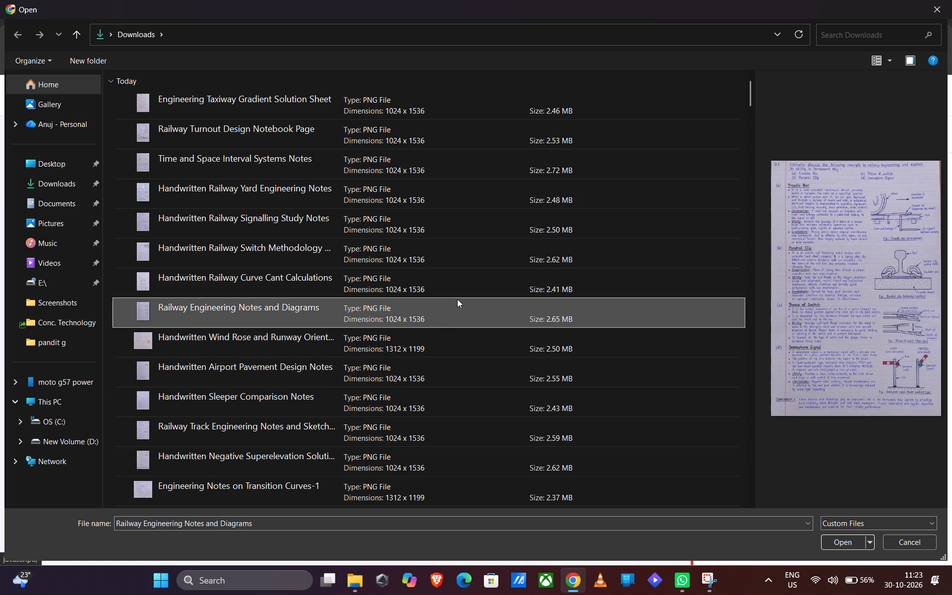
{"action": "left_click", "coordinate": [457, 299]}
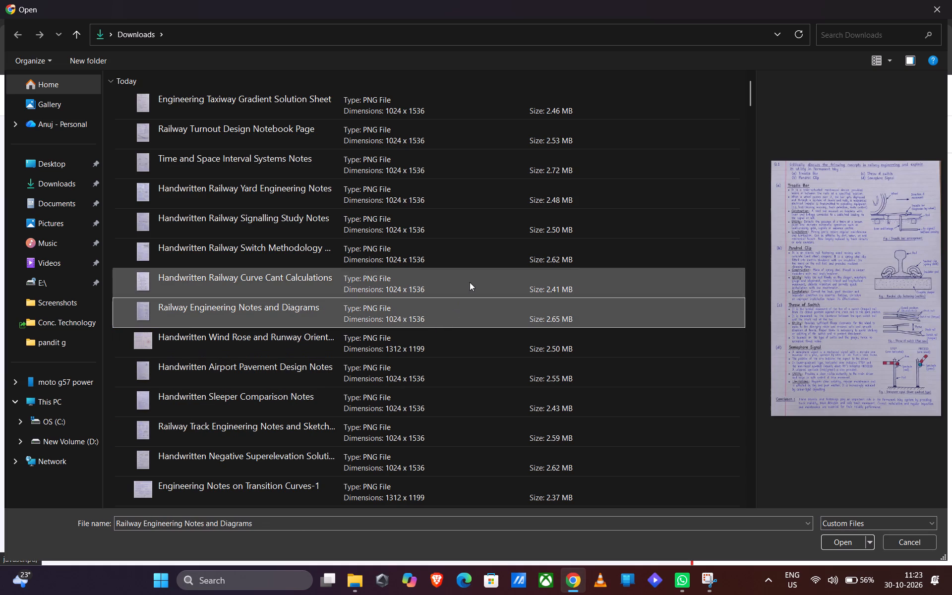
{"action": "left_click", "coordinate": [470, 282]}
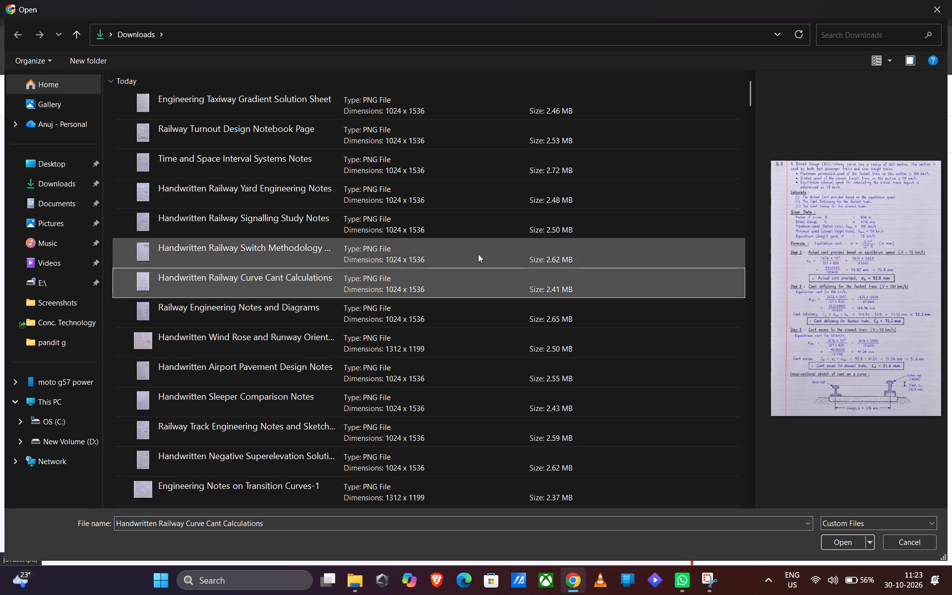
{"action": "left_click", "coordinate": [478, 254]}
{"action": "left_click", "coordinate": [484, 233]}
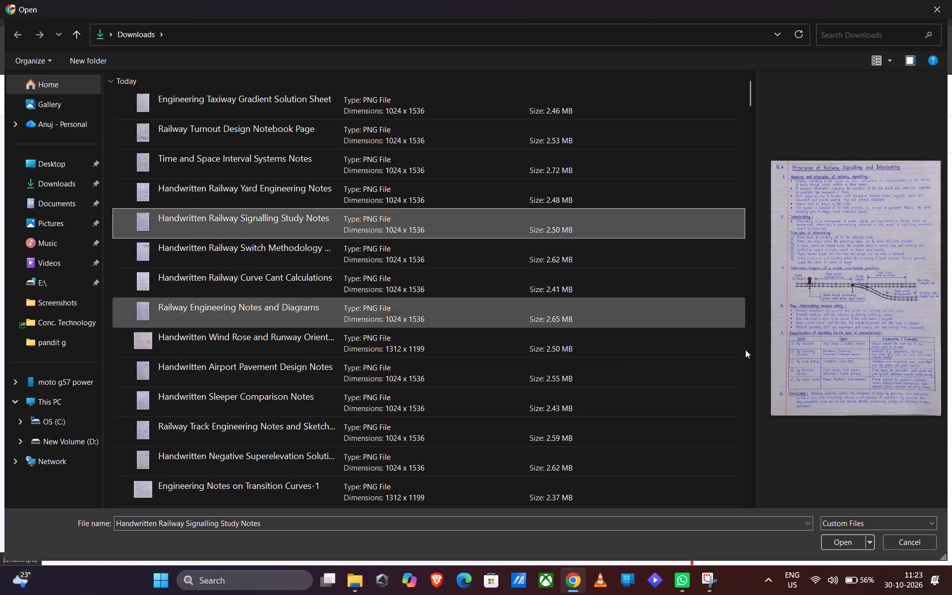
{"action": "left_click", "coordinate": [850, 548]}
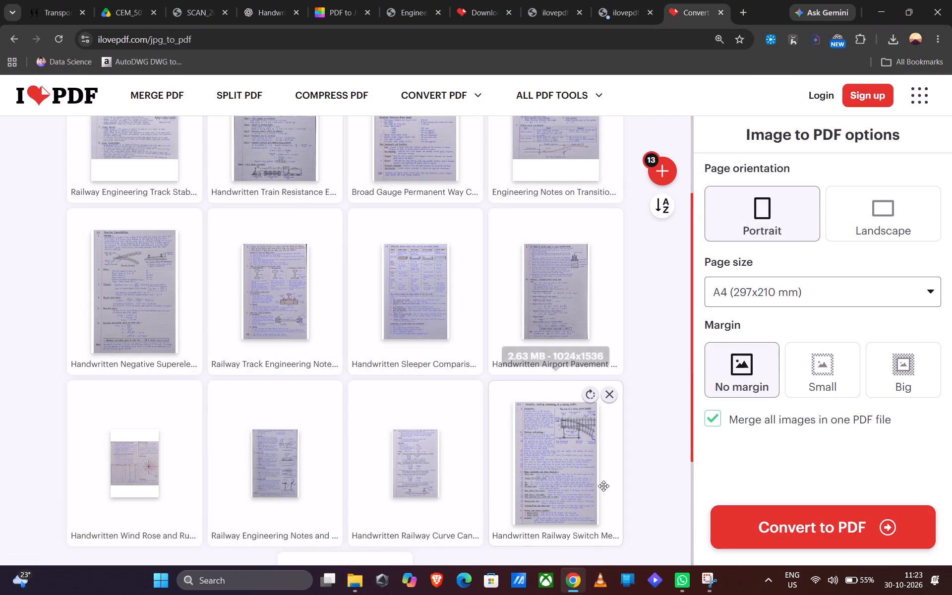
Check the sequence of the added images once more and convert them into a single merged PDF.
{"action": "scroll", "coordinate": [603, 484], "scroll_direction": "down", "scroll_amount": 3}
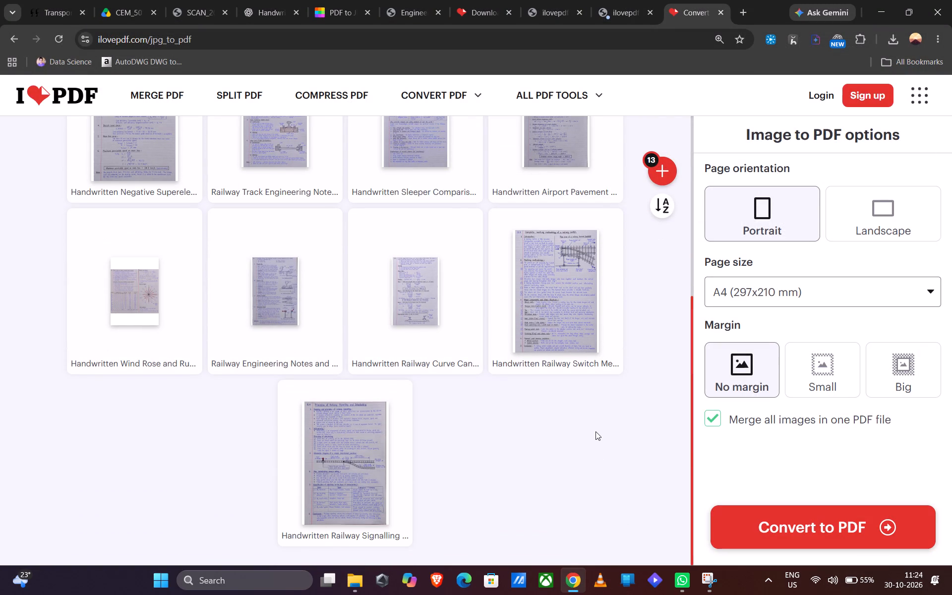
{"action": "scroll", "coordinate": [595, 431], "scroll_direction": "up", "scroll_amount": 2}
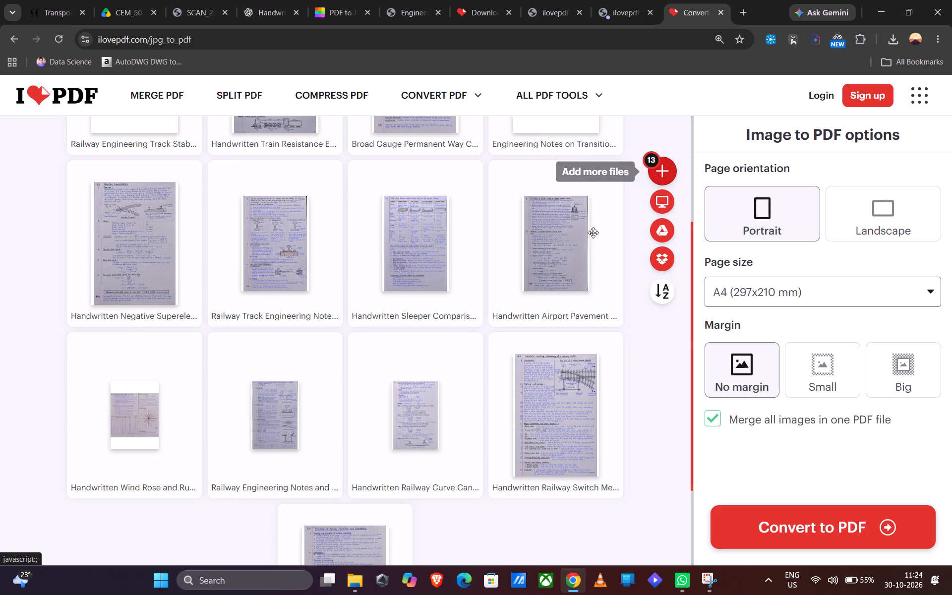
{"action": "scroll", "coordinate": [530, 424], "scroll_direction": "down", "scroll_amount": 5}
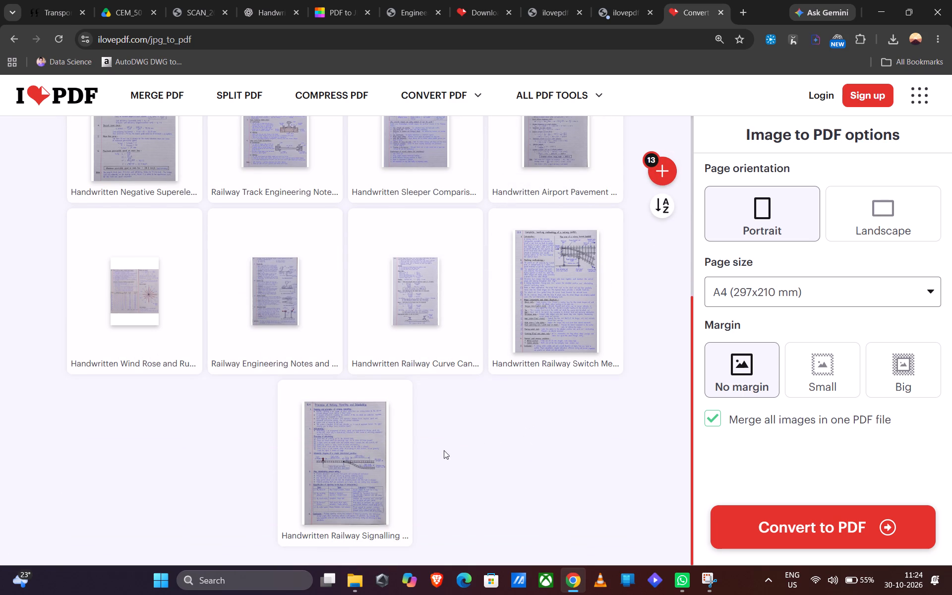
{"action": "left_click", "coordinate": [779, 527]}
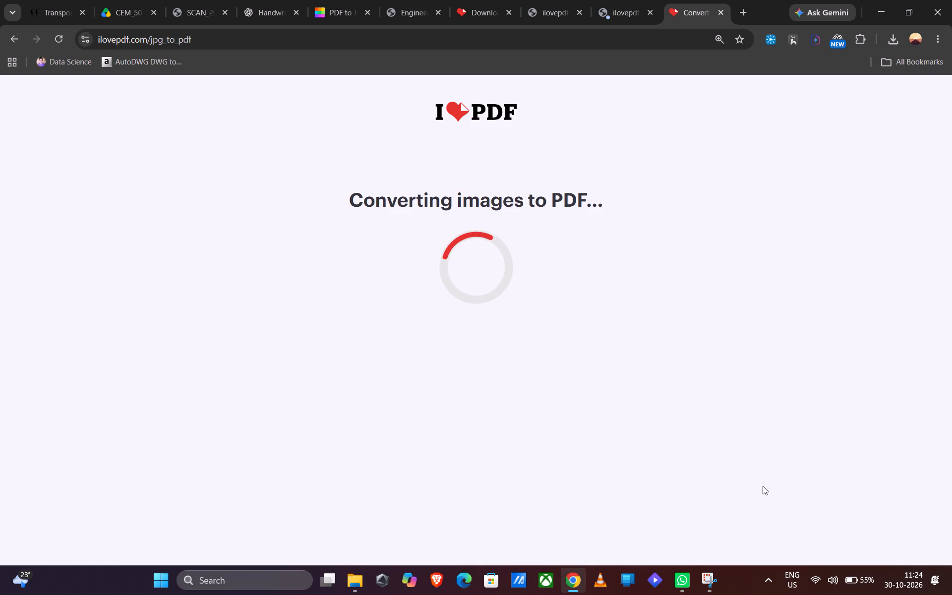
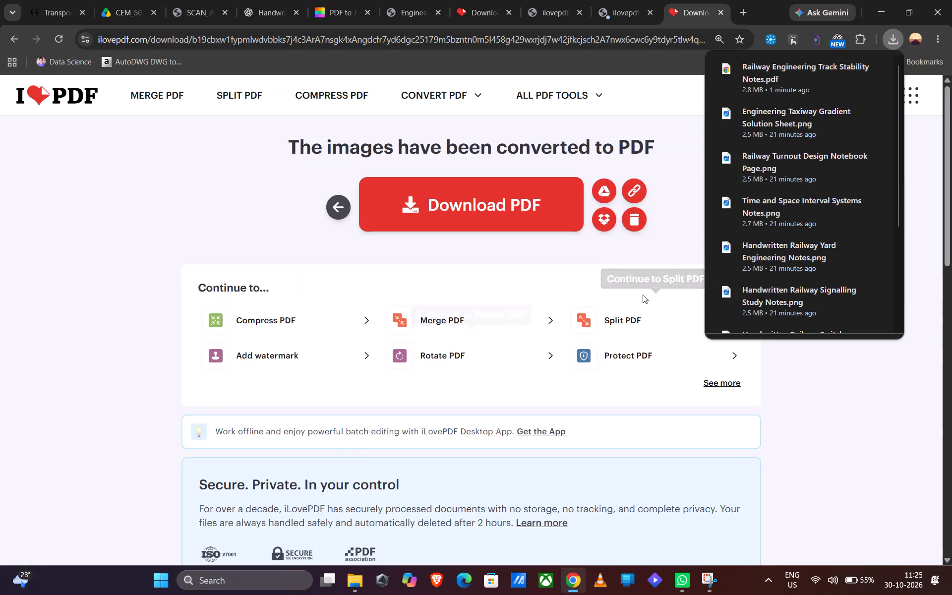
Open the downloaded Railway Engineering Track Stability Notes PDF and look through its pages.
{"action": "left_click", "coordinate": [875, 71]}
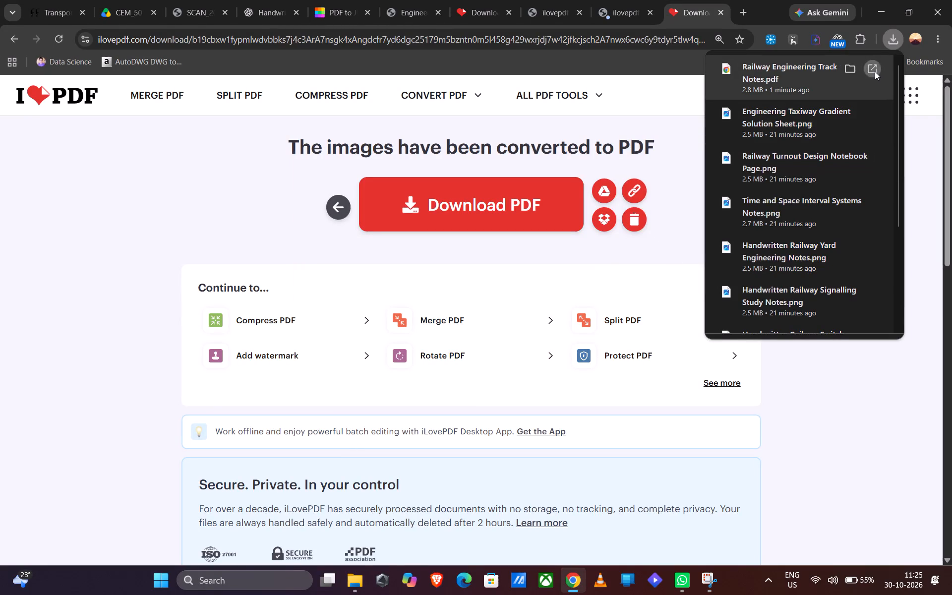
{"action": "scroll", "coordinate": [463, 469], "scroll_direction": "down", "scroll_amount": 15}
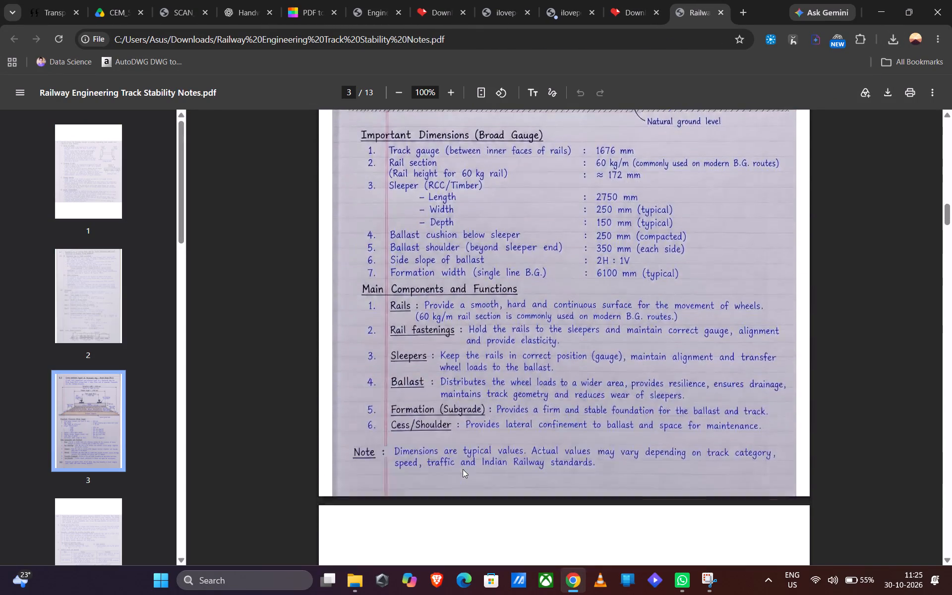
{"action": "scroll", "coordinate": [463, 469], "scroll_direction": "down", "scroll_amount": 19}
{"action": "scroll", "coordinate": [463, 469], "scroll_direction": "down", "scroll_amount": 5}
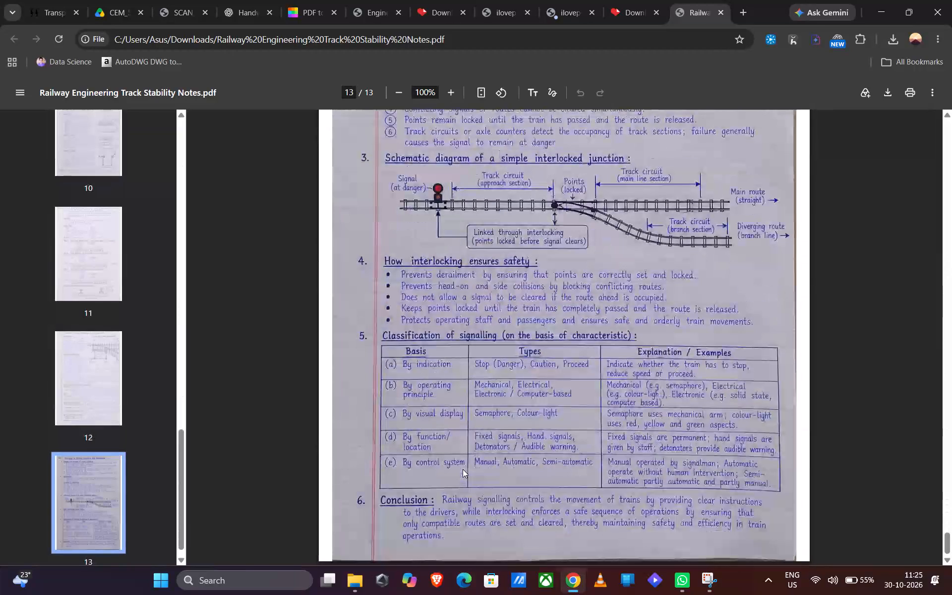
{"action": "scroll", "coordinate": [463, 469], "scroll_direction": "up", "scroll_amount": 20}
{"action": "scroll", "coordinate": [463, 469], "scroll_direction": "up", "scroll_amount": 1}
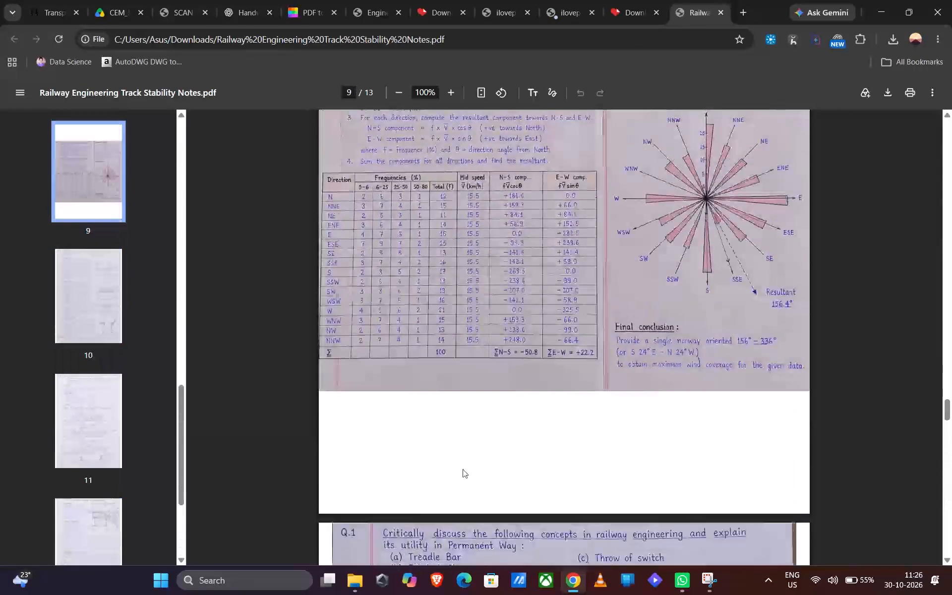
Preview the notes PDF's print layout at 2 and 4 pages per sheet with Save as PDF as the destination.
{"action": "key", "text": "ctrl+p"}
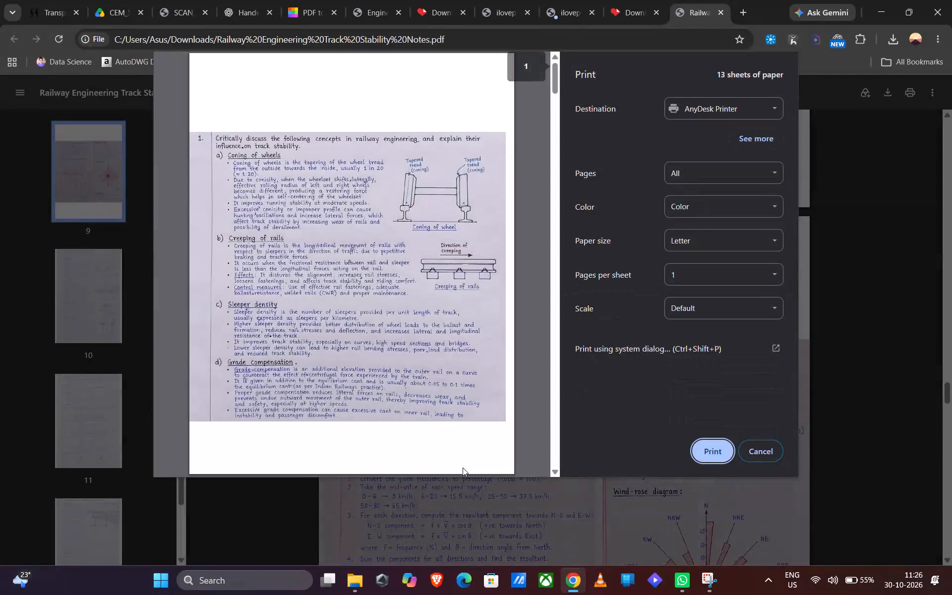
{"action": "left_click", "coordinate": [718, 270]}
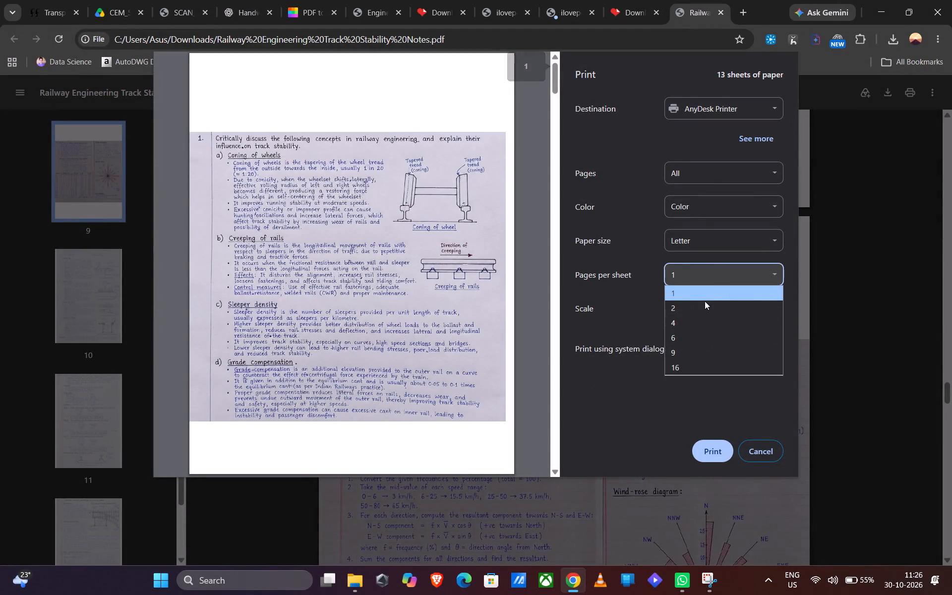
{"action": "left_click", "coordinate": [703, 310]}
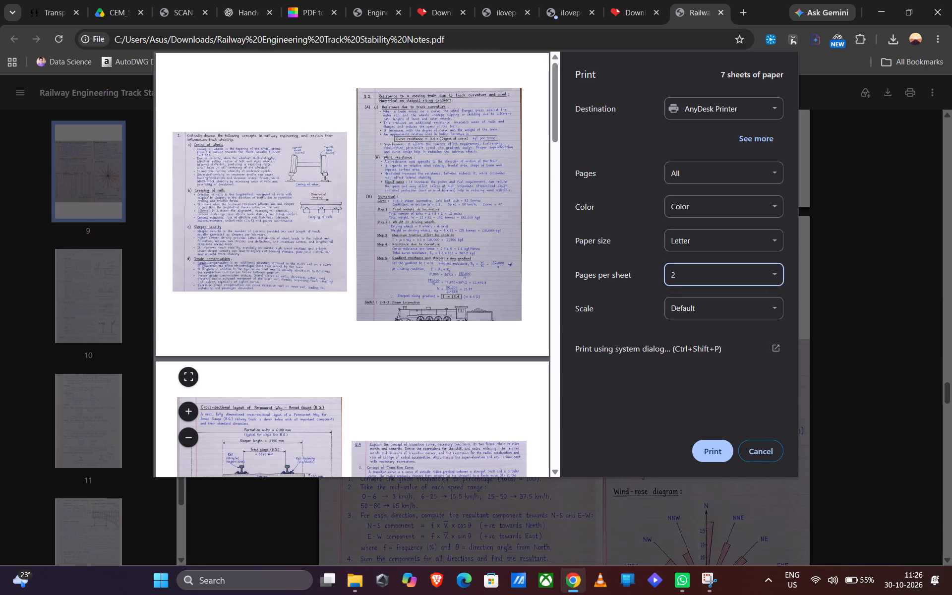
{"action": "left_click", "coordinate": [728, 119]}
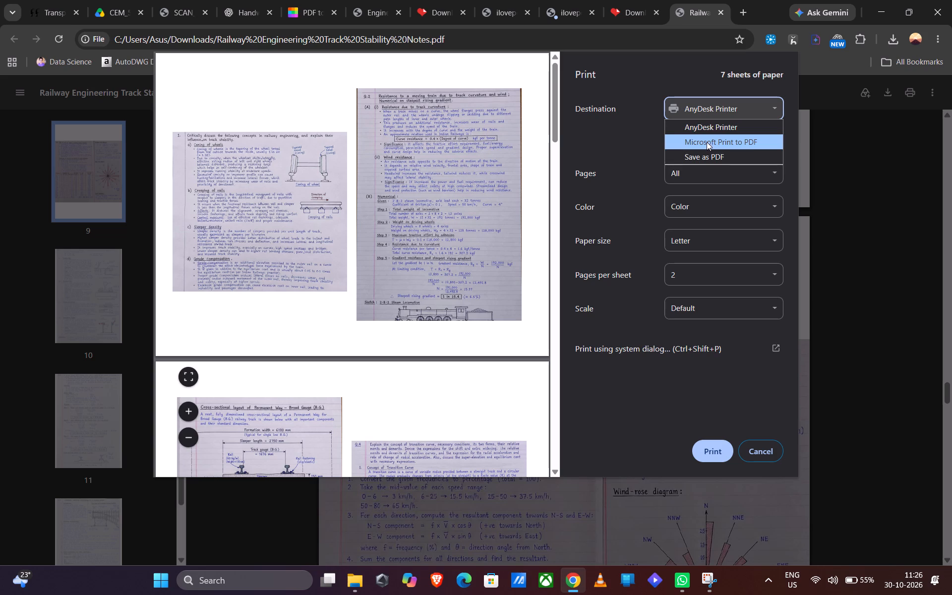
{"action": "left_click", "coordinate": [702, 158]}
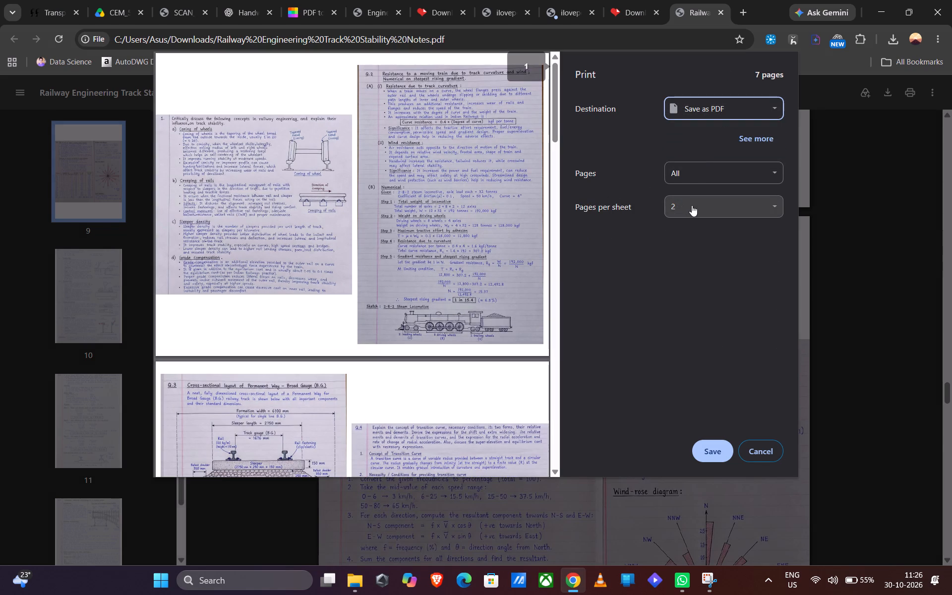
{"action": "left_click", "coordinate": [704, 209]}
{"action": "left_click", "coordinate": [685, 255]}
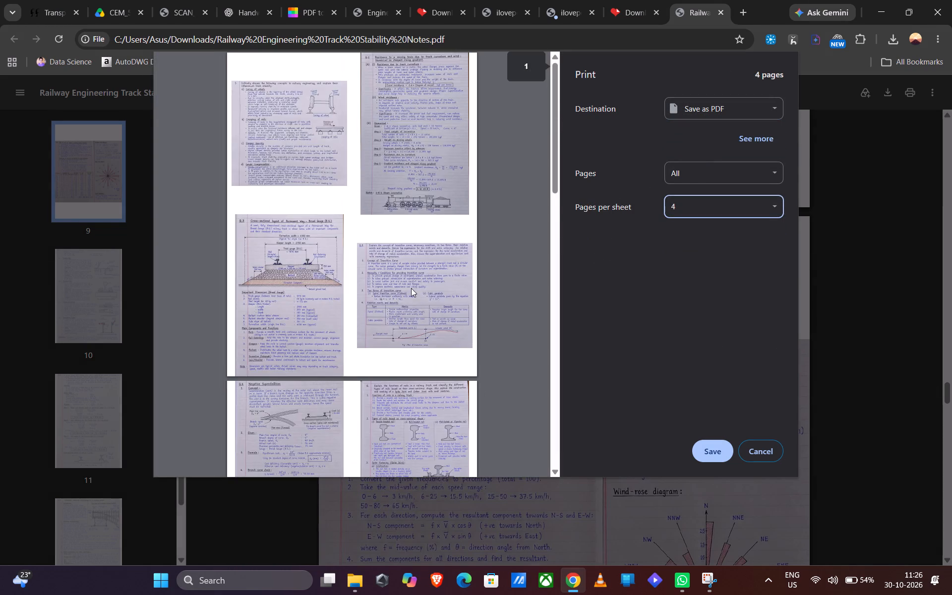
{"action": "scroll", "coordinate": [411, 288], "scroll_direction": "down", "scroll_amount": 9}
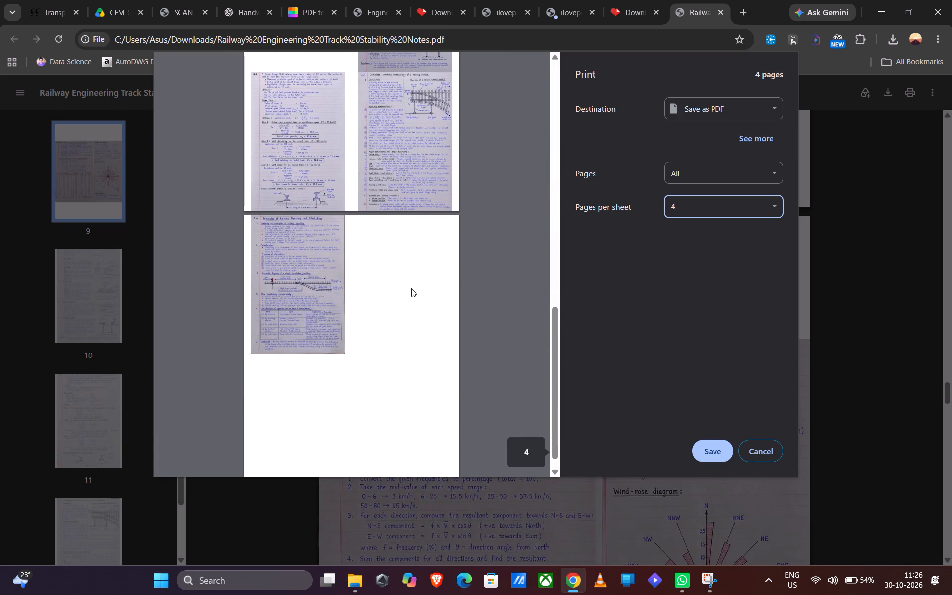
{"action": "scroll", "coordinate": [507, 238], "scroll_direction": "up", "scroll_amount": 9}
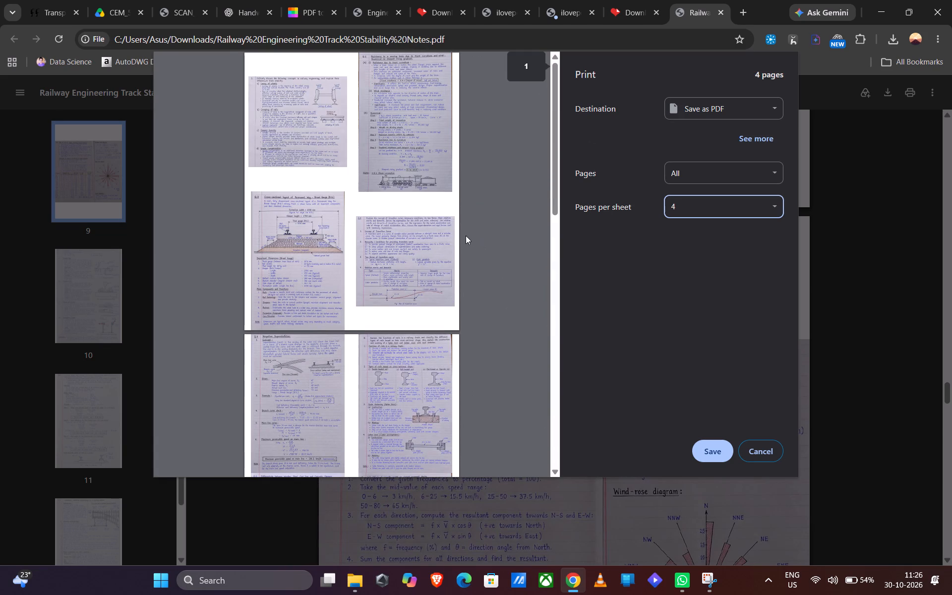
{"action": "left_click", "coordinate": [761, 443]}
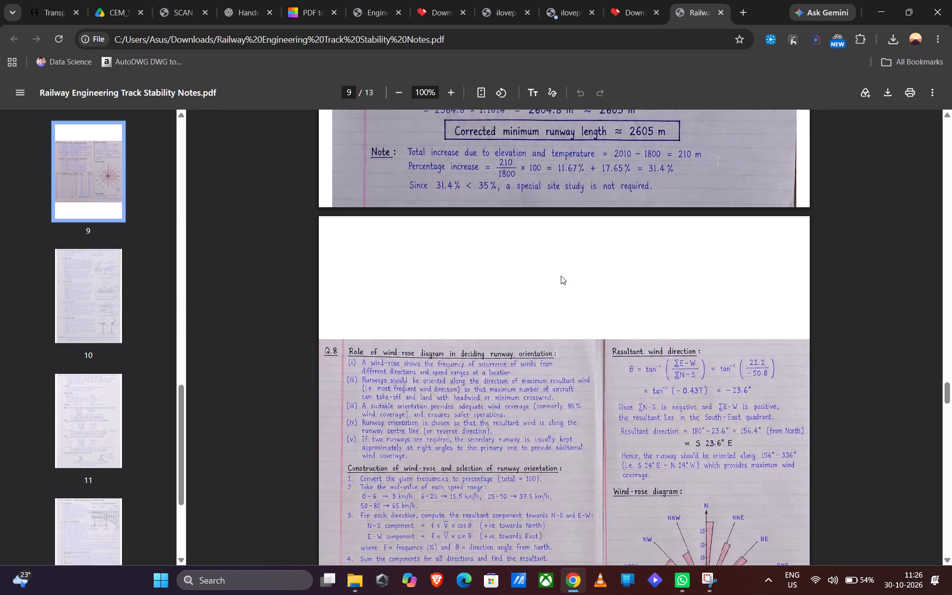
Preview the notes PDF's print layout once more at 2 pages per sheet and check the sheets.
{"action": "key", "text": "ctrl+shift+p"}
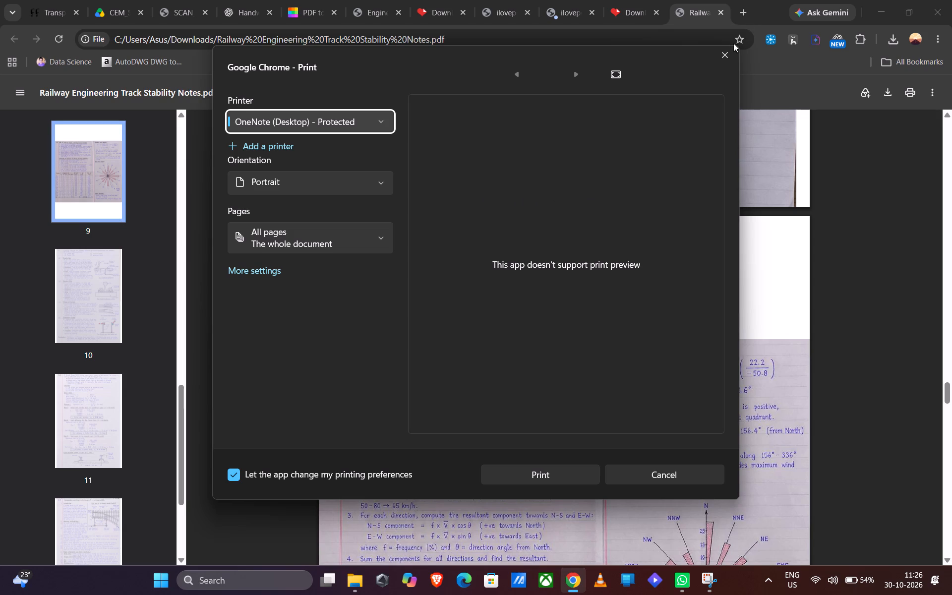
{"action": "left_click", "coordinate": [716, 58]}
{"action": "key", "text": "ctrl+p"}
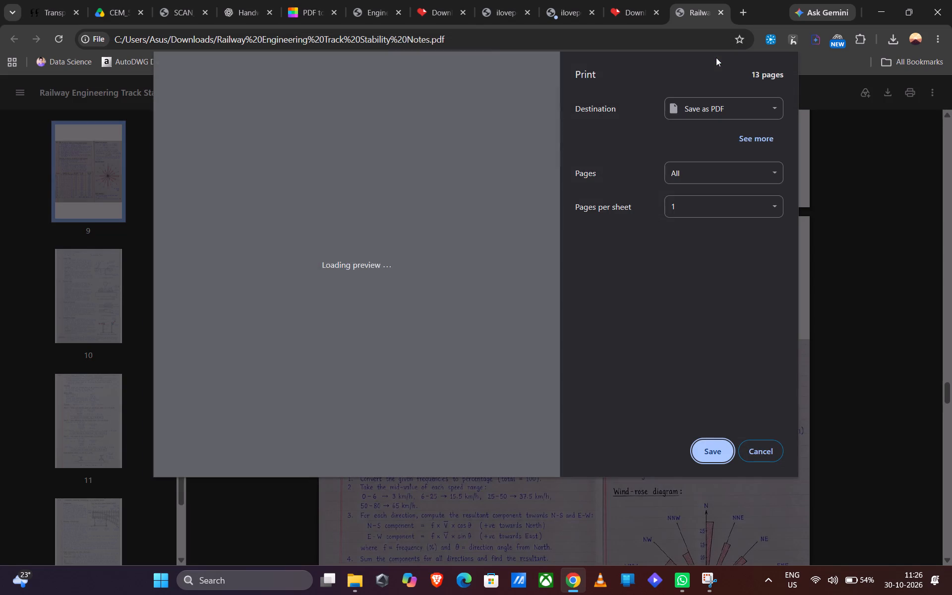
{"action": "left_click", "coordinate": [729, 216]}
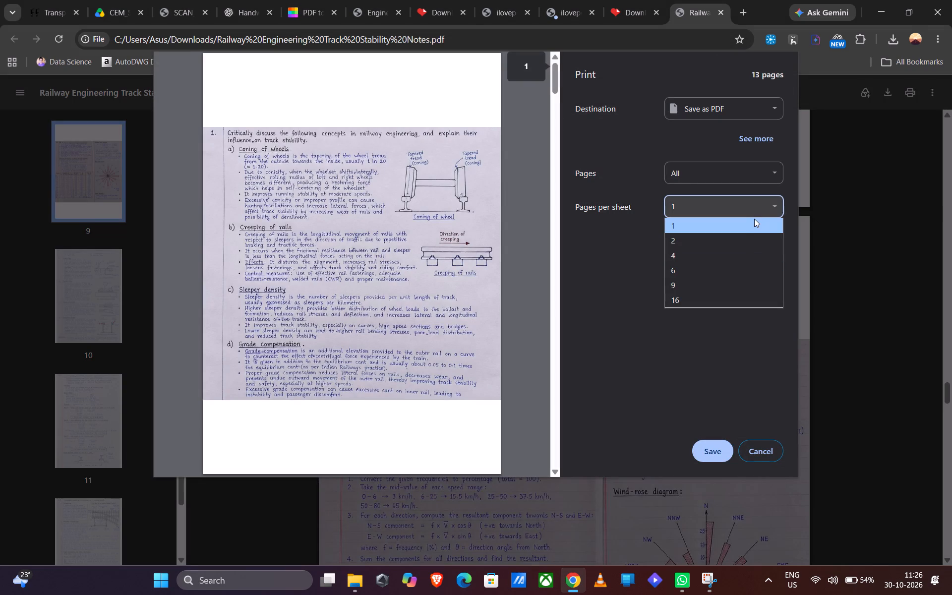
{"action": "left_click", "coordinate": [746, 236]}
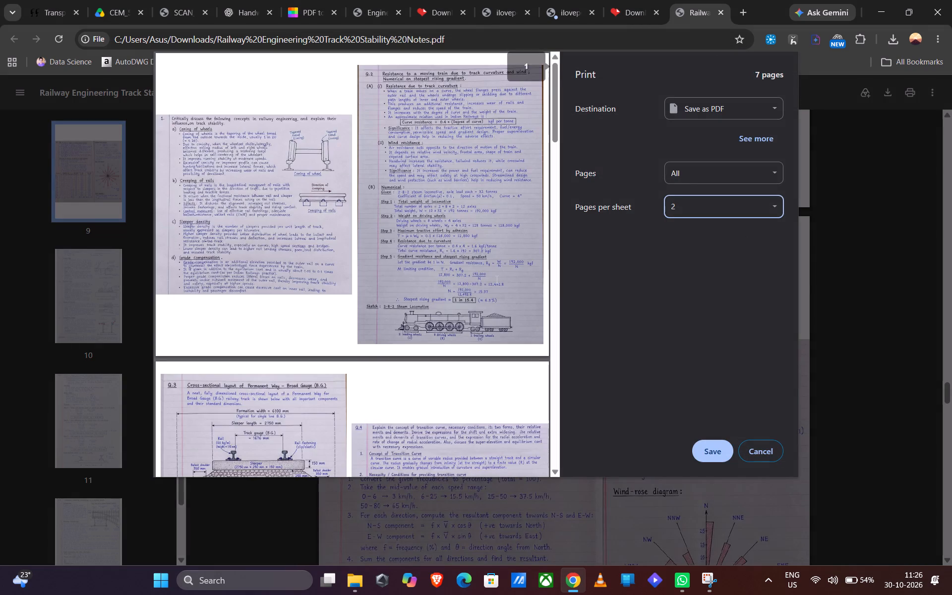
{"action": "scroll", "coordinate": [496, 279], "scroll_direction": "down", "scroll_amount": 14}
{"action": "scroll", "coordinate": [496, 279], "scroll_direction": "up", "scroll_amount": 9}
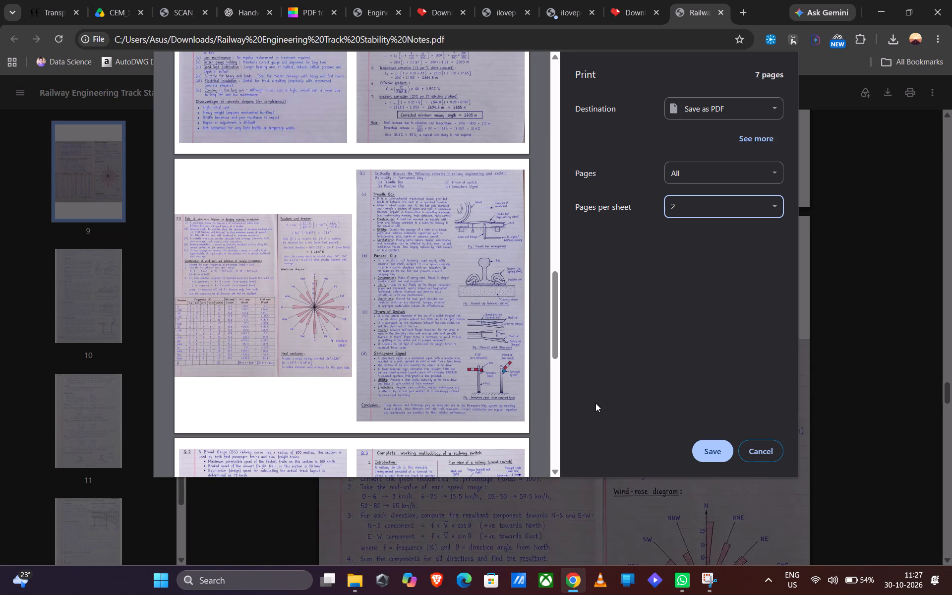
{"action": "left_click", "coordinate": [768, 454]}
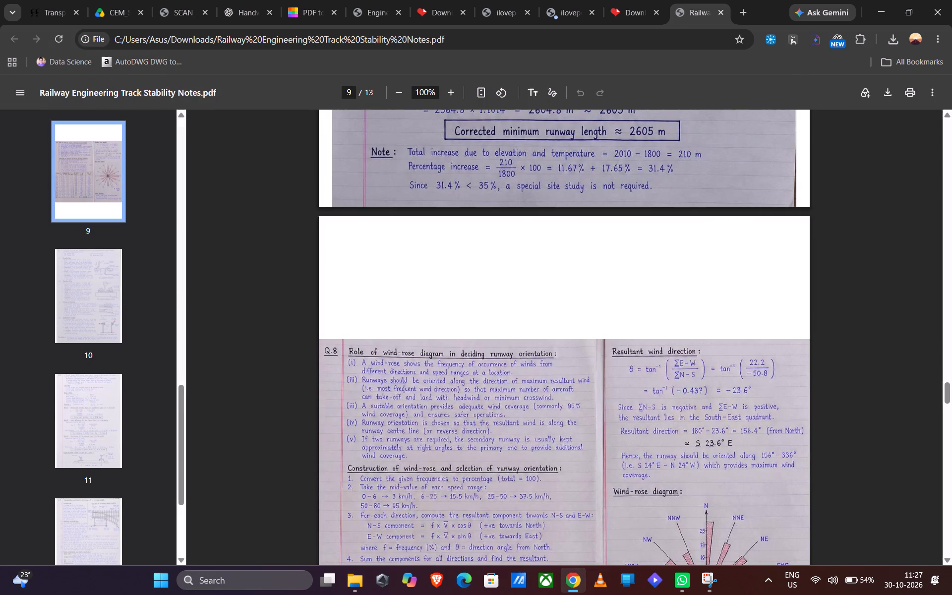
Read through the final pages of the notes PDF to check which question the solutions end on.
{"action": "scroll", "coordinate": [600, 389], "scroll_direction": "down", "scroll_amount": 5}
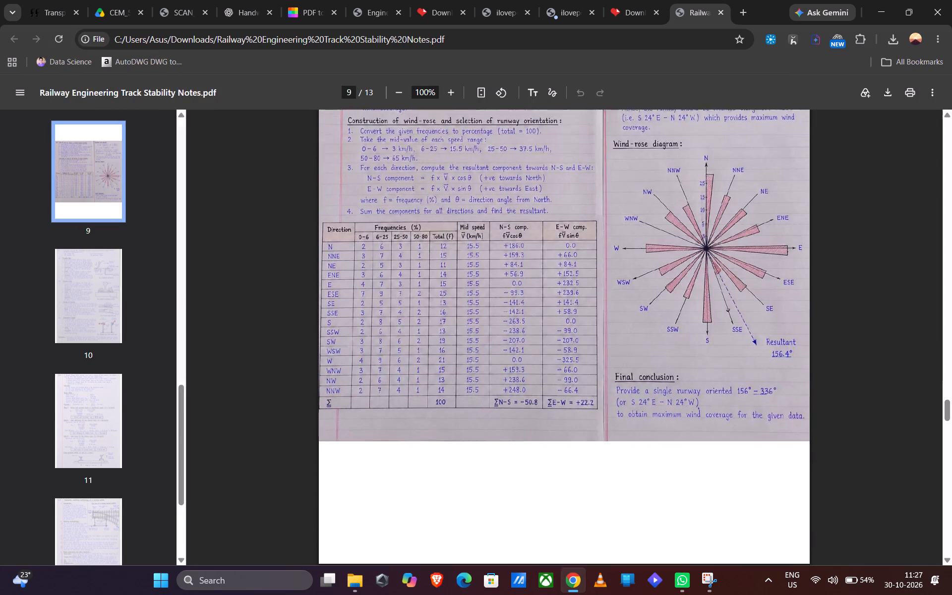
{"action": "scroll", "coordinate": [600, 389], "scroll_direction": "down", "scroll_amount": 8}
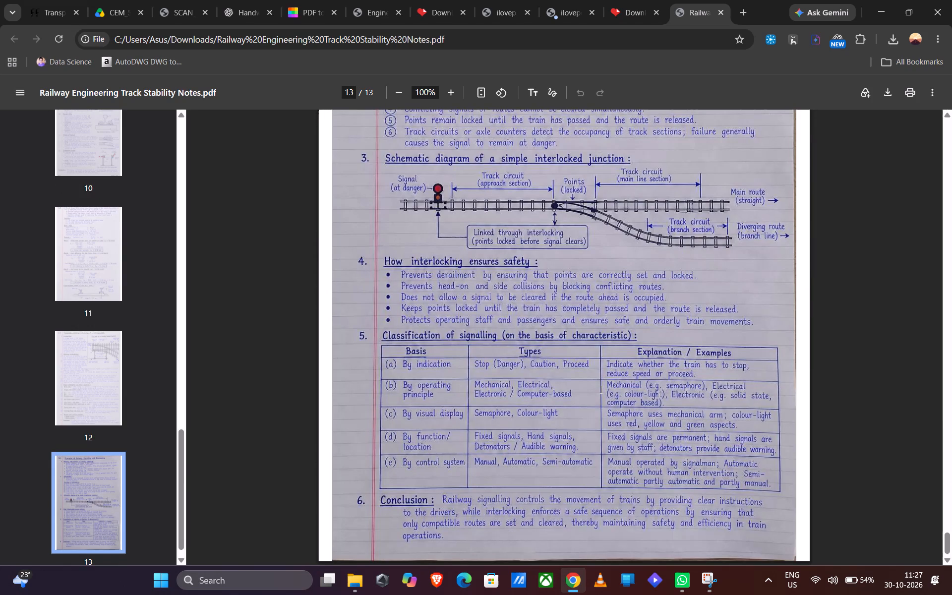
{"action": "scroll", "coordinate": [600, 389], "scroll_direction": "up", "scroll_amount": 5}
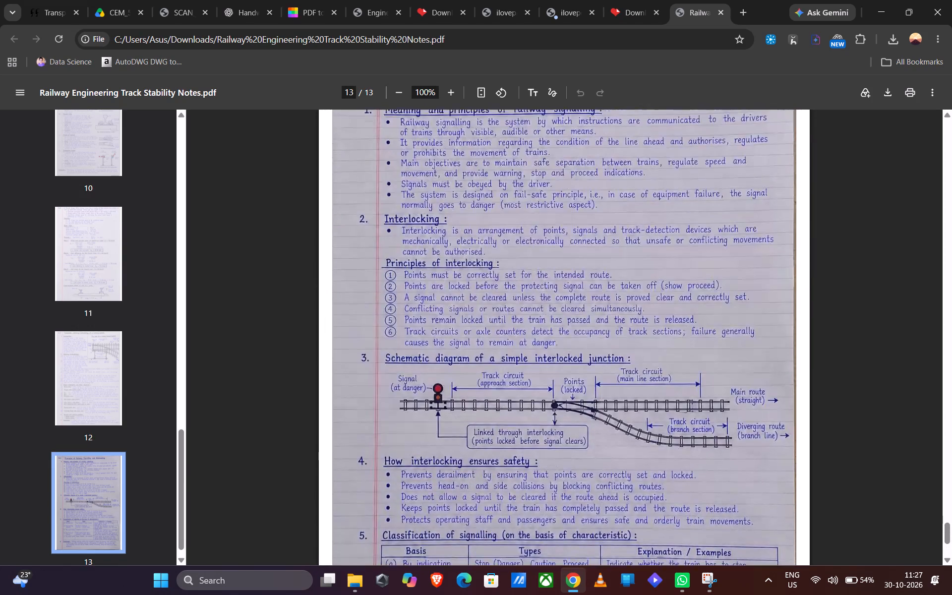
{"action": "scroll", "coordinate": [600, 389], "scroll_direction": "down", "scroll_amount": 2}
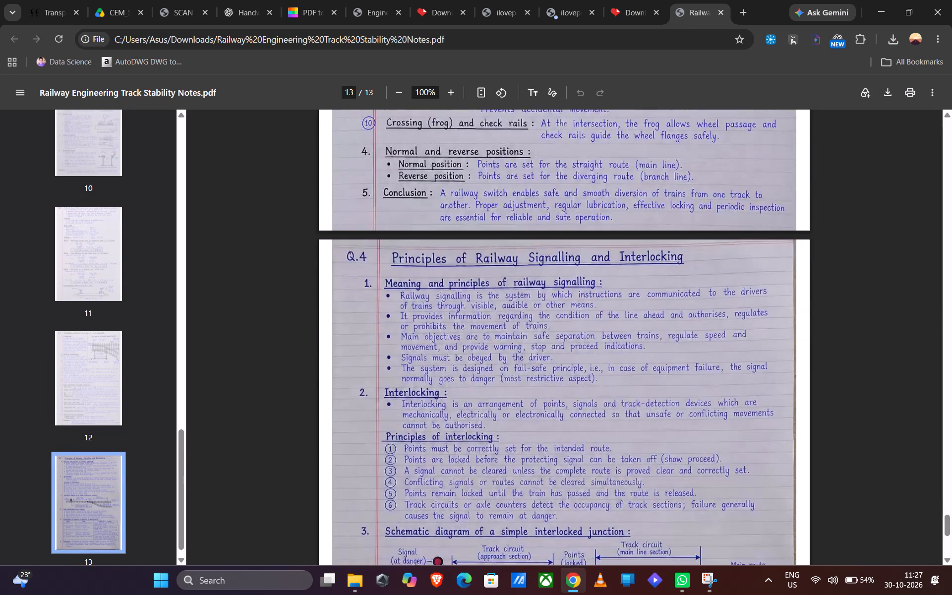
{"action": "scroll", "coordinate": [600, 389], "scroll_direction": "down", "scroll_amount": 7}
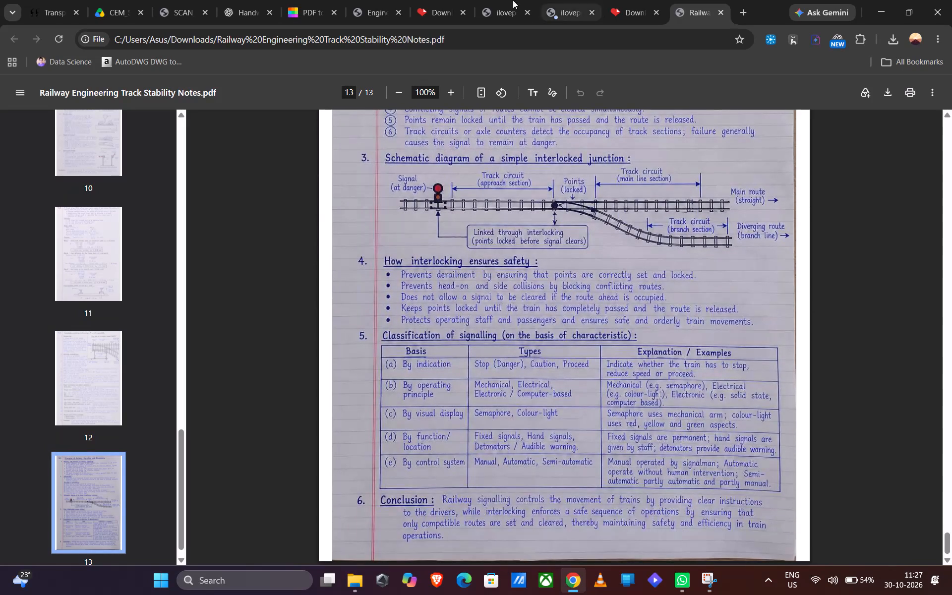
Return to an empty JPG to PDF conversion, rechecking the last page of the notes PDF along the way.
{"action": "left_click", "coordinate": [625, 0]}
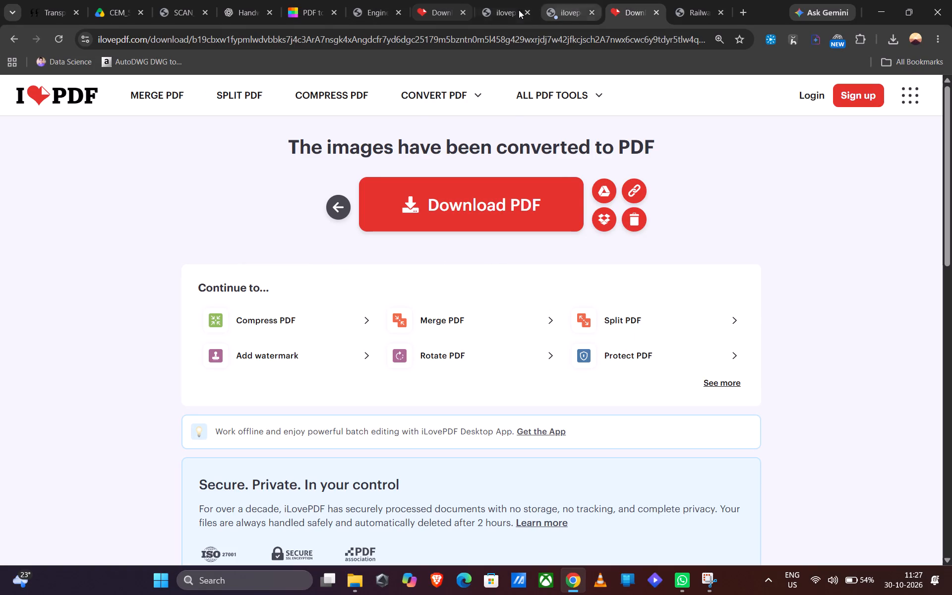
{"action": "left_click", "coordinate": [11, 42]}
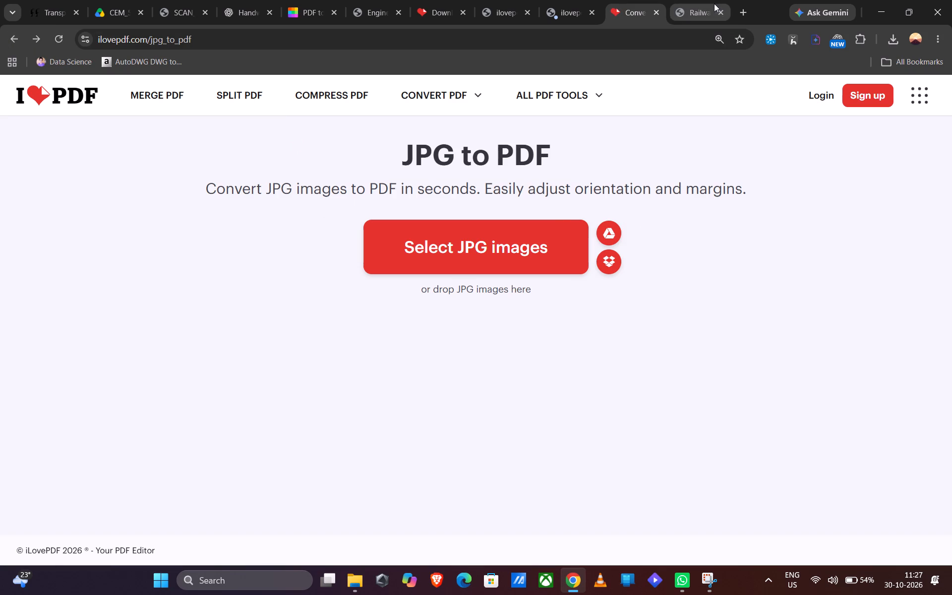
{"action": "left_click", "coordinate": [713, 4]}
{"action": "scroll", "coordinate": [523, 210], "scroll_direction": "up", "scroll_amount": 6}
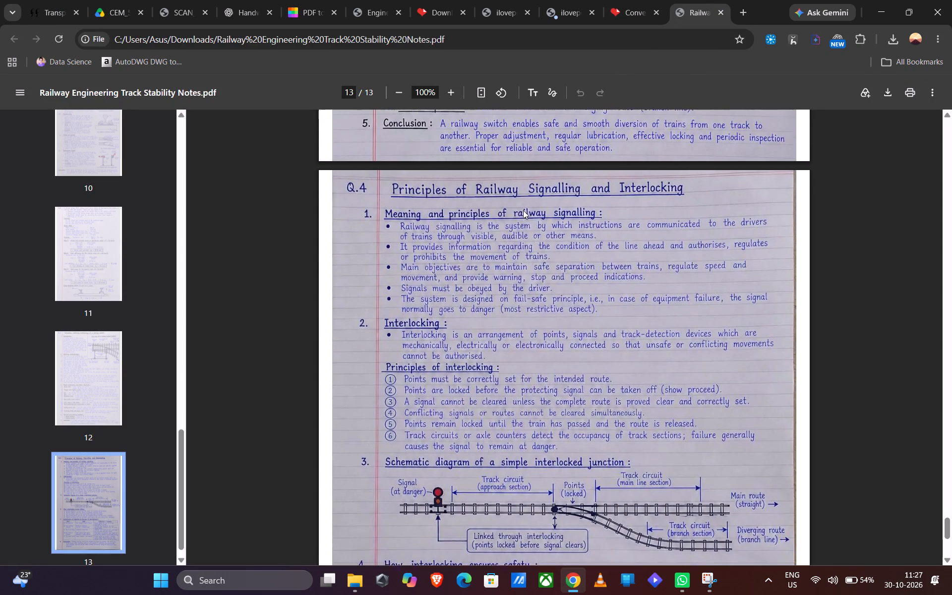
{"action": "left_click", "coordinate": [633, 0]}
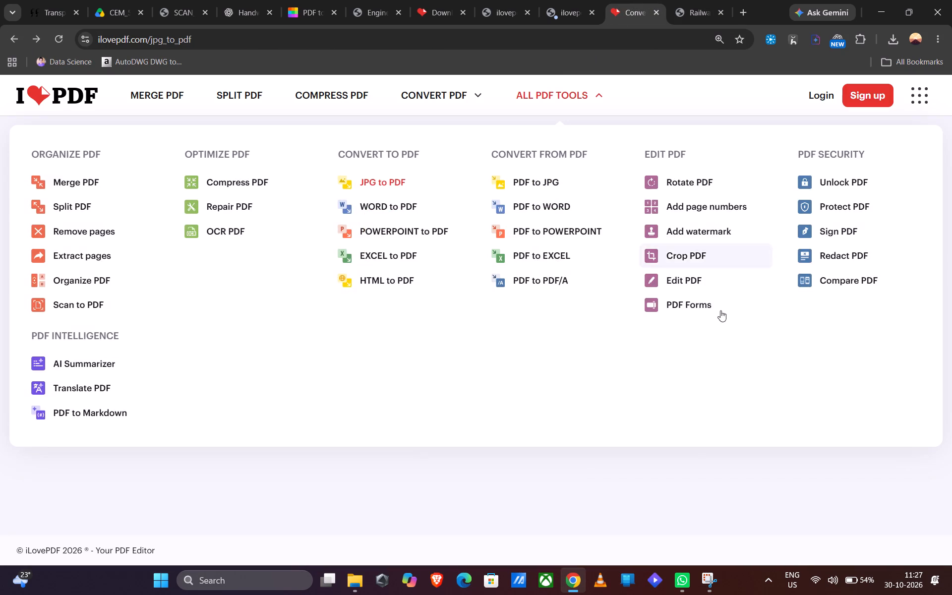
Check the note images by question and load the Railway Yard, Time and Space Interval, Railway Turnout and Taxiway Gradient images for conversion.
{"action": "left_click", "coordinate": [500, 238]}
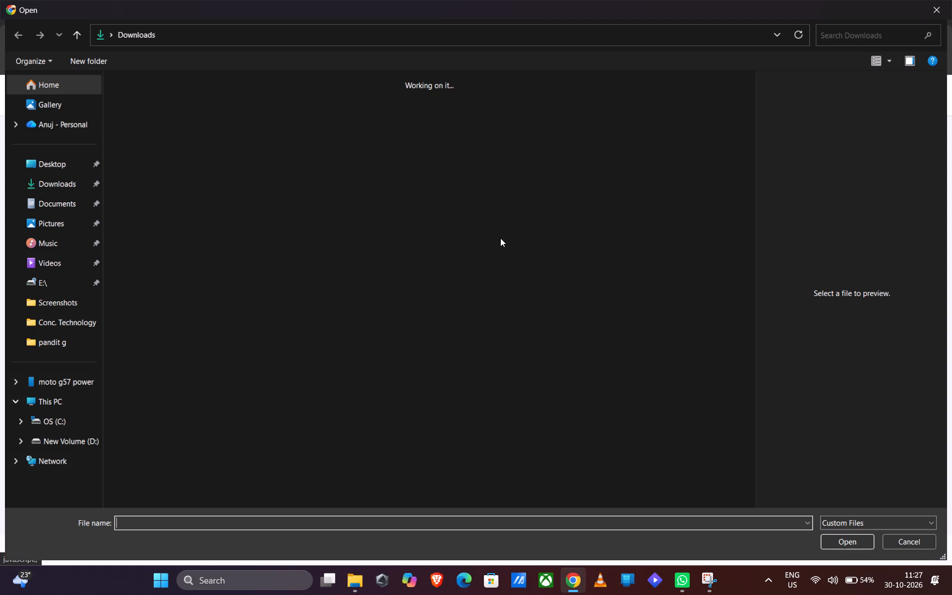
{"action": "left_click", "coordinate": [353, 276]}
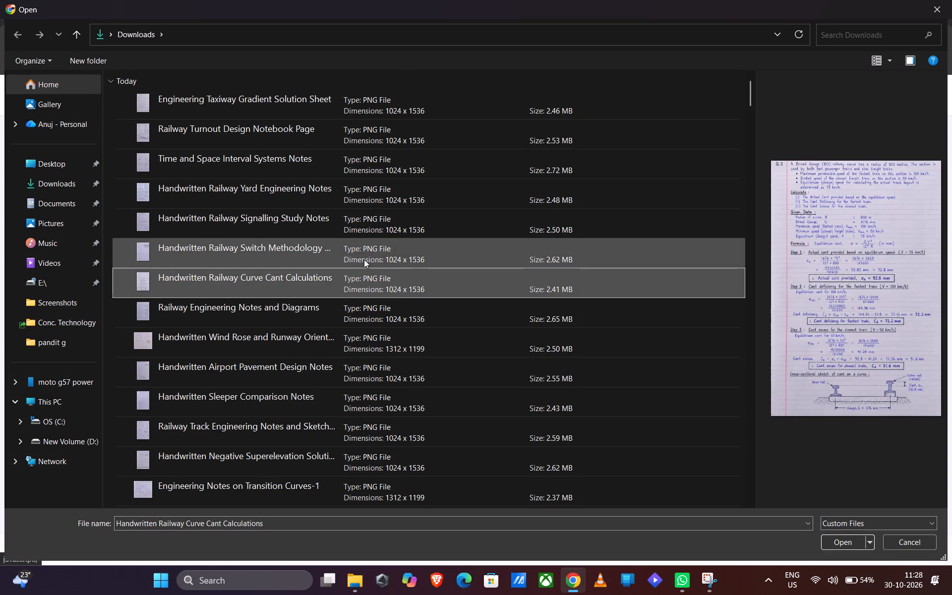
{"action": "left_click", "coordinate": [364, 259]}
{"action": "left_click", "coordinate": [377, 234]}
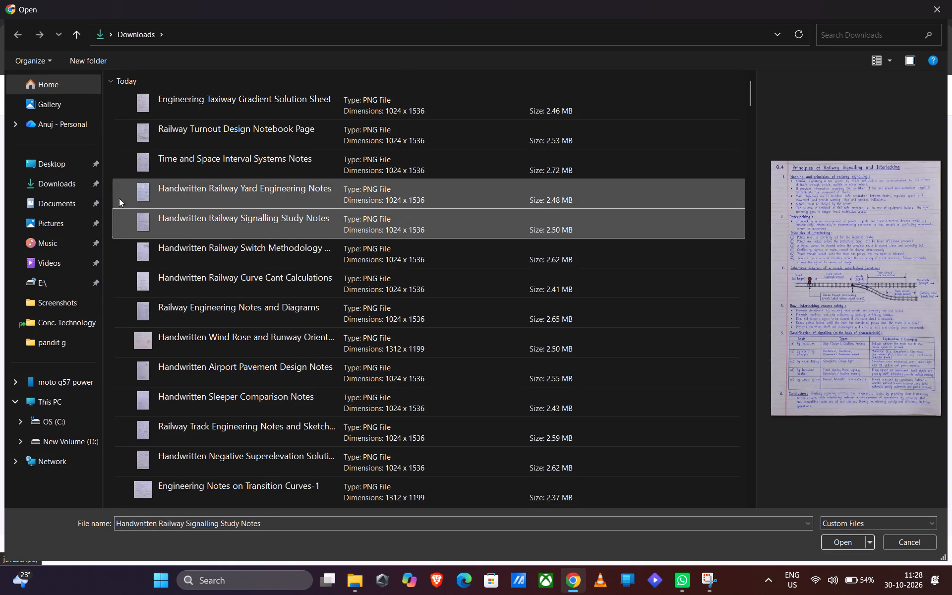
{"action": "left_click_drag", "start_coordinate": [109, 187], "coordinate": [195, 174]}
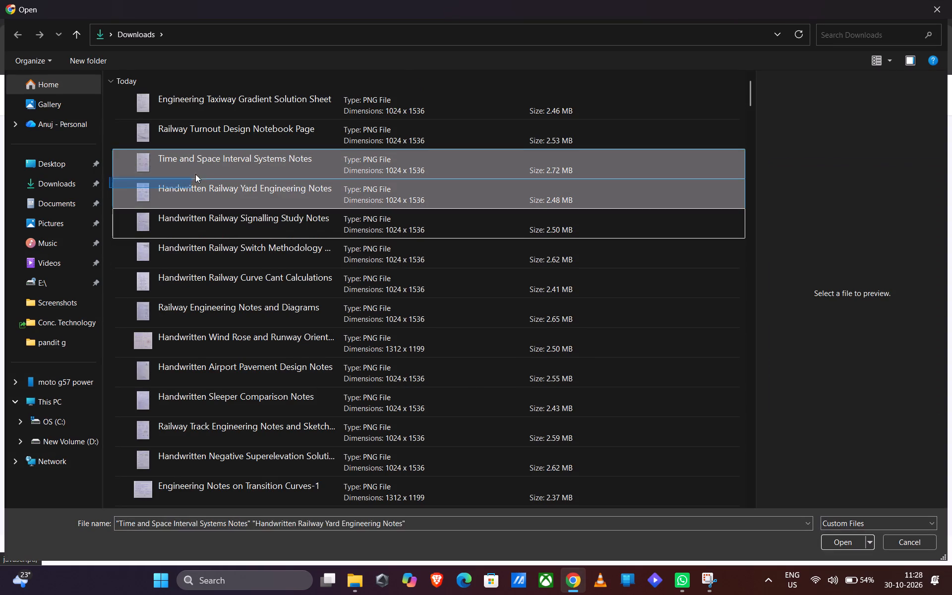
{"action": "left_click_drag", "start_coordinate": [195, 174], "coordinate": [273, 83]}
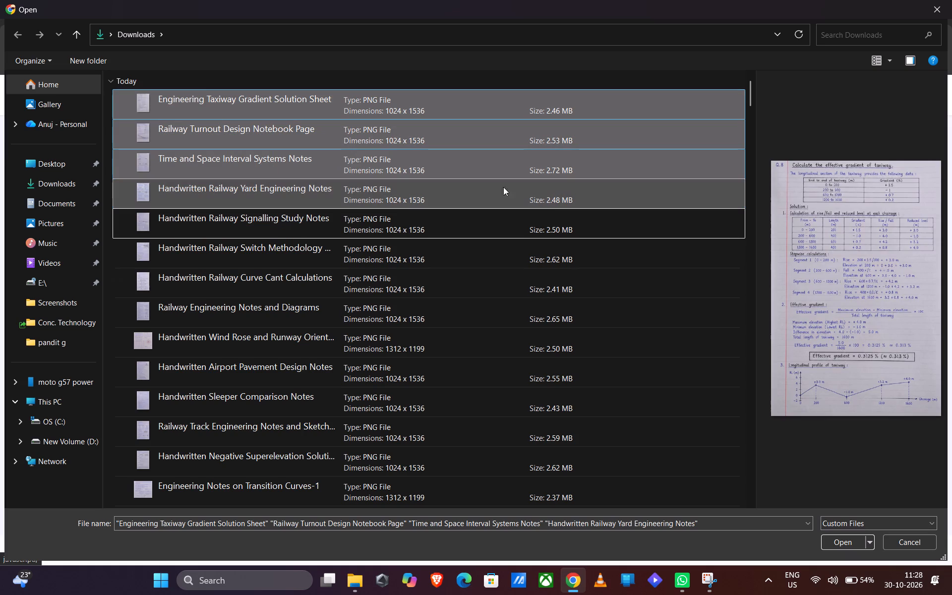
{"action": "left_click", "coordinate": [357, 195]}
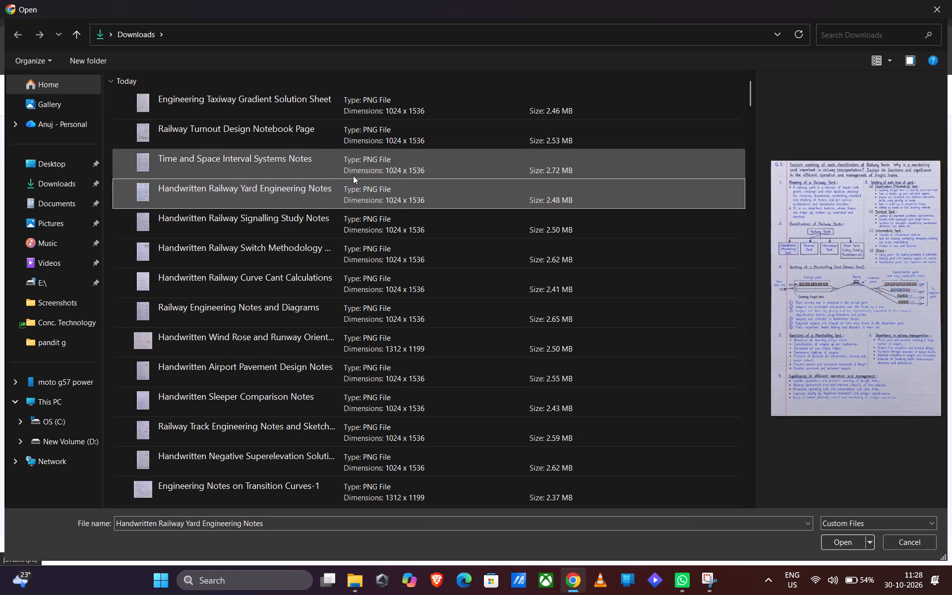
{"action": "left_click", "coordinate": [326, 171]}
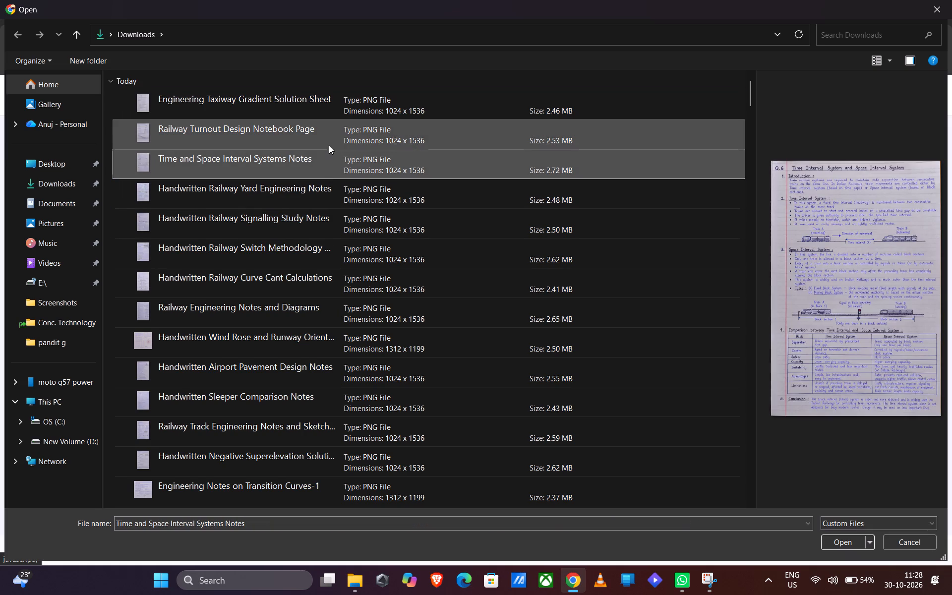
{"action": "left_click", "coordinate": [326, 142]}
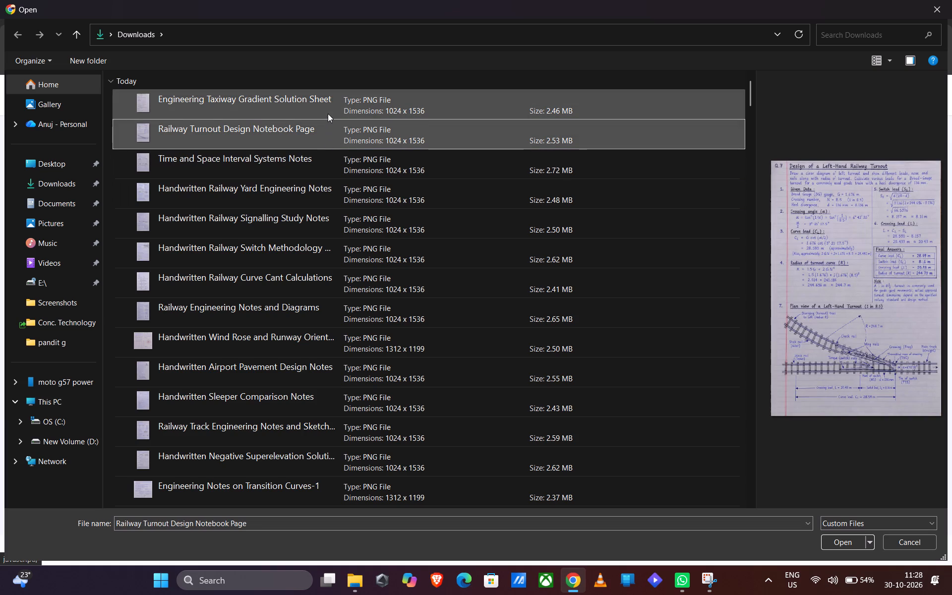
{"action": "left_click", "coordinate": [327, 113]}
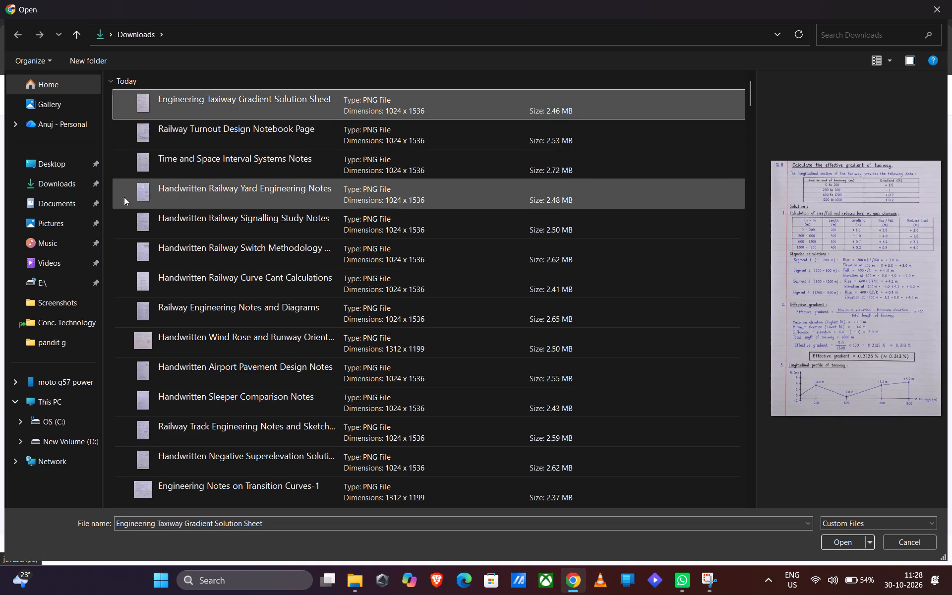
{"action": "left_click_drag", "start_coordinate": [108, 200], "coordinate": [251, 94]}
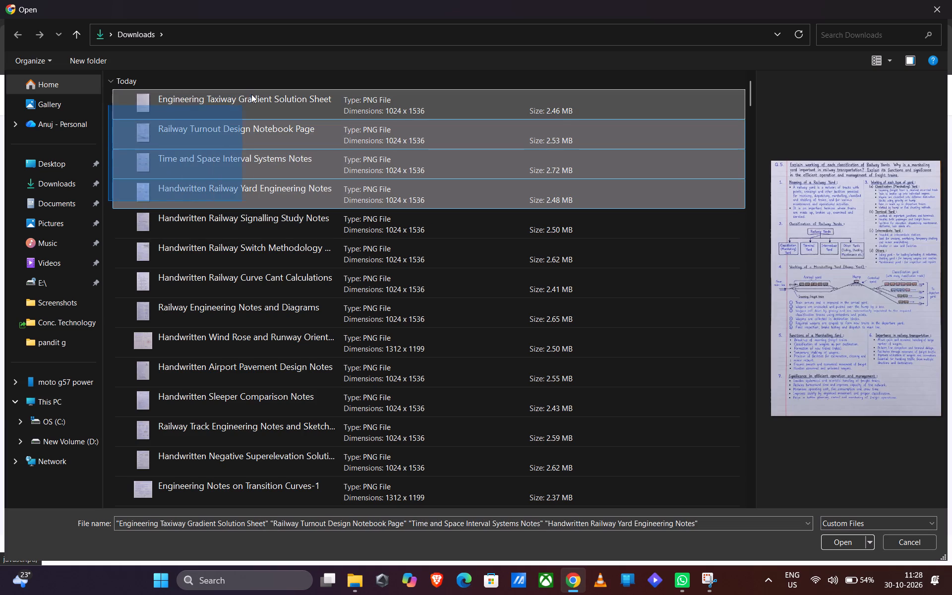
{"action": "left_click_drag", "start_coordinate": [251, 94], "coordinate": [250, 95]}
{"action": "left_click", "coordinate": [856, 541]}
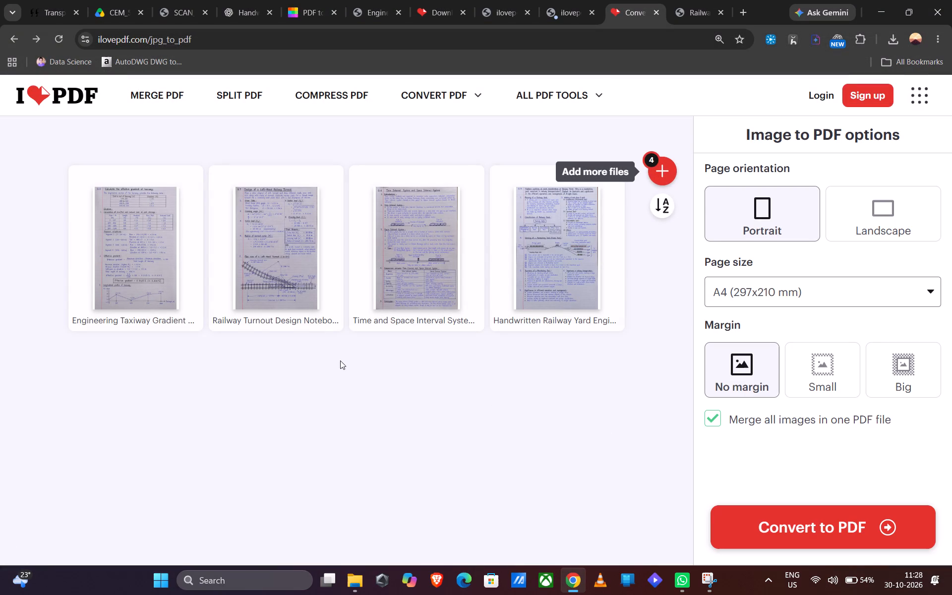
Arrange the images in the order Railway Yard, Time and Space Interval Systems, Railway Turnout Design, Engineering Taxiway Gradient.
{"action": "left_click_drag", "start_coordinate": [160, 286], "coordinate": [681, 275]}
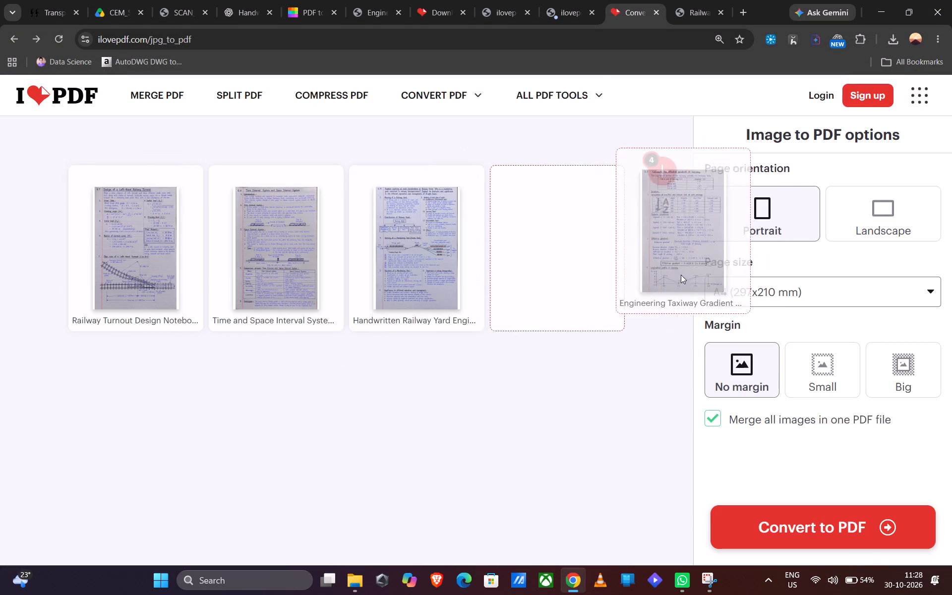
{"action": "left_click_drag", "start_coordinate": [681, 275], "coordinate": [565, 303]}
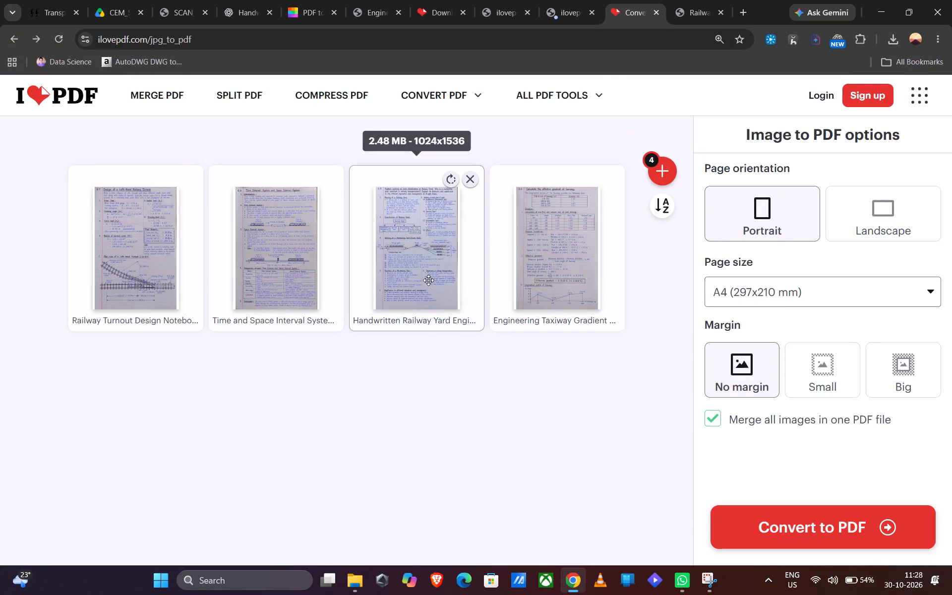
{"action": "left_click_drag", "start_coordinate": [428, 280], "coordinate": [117, 266]}
{"action": "left_click_drag", "start_coordinate": [403, 245], "coordinate": [308, 251]}
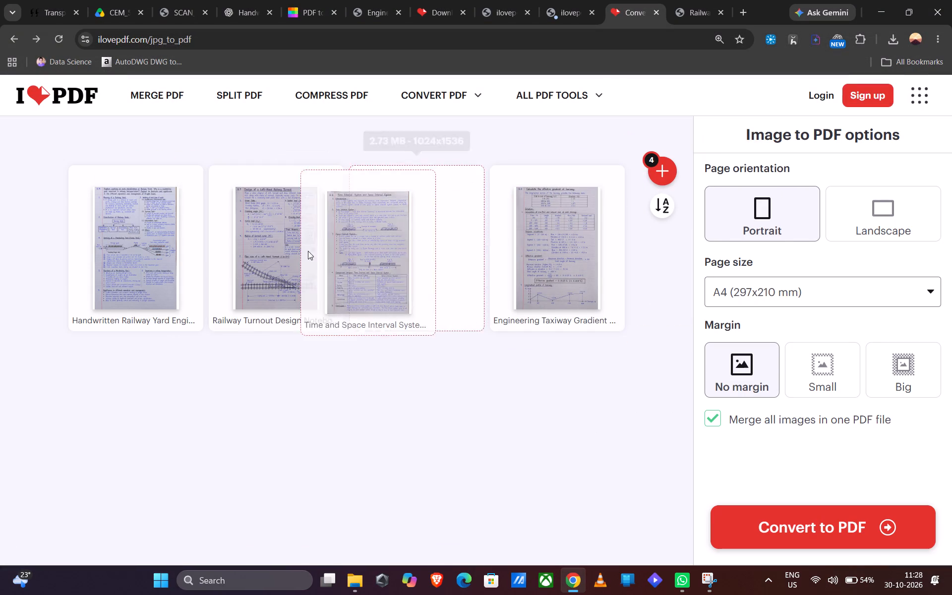
{"action": "left_click_drag", "start_coordinate": [308, 251], "coordinate": [287, 248]}
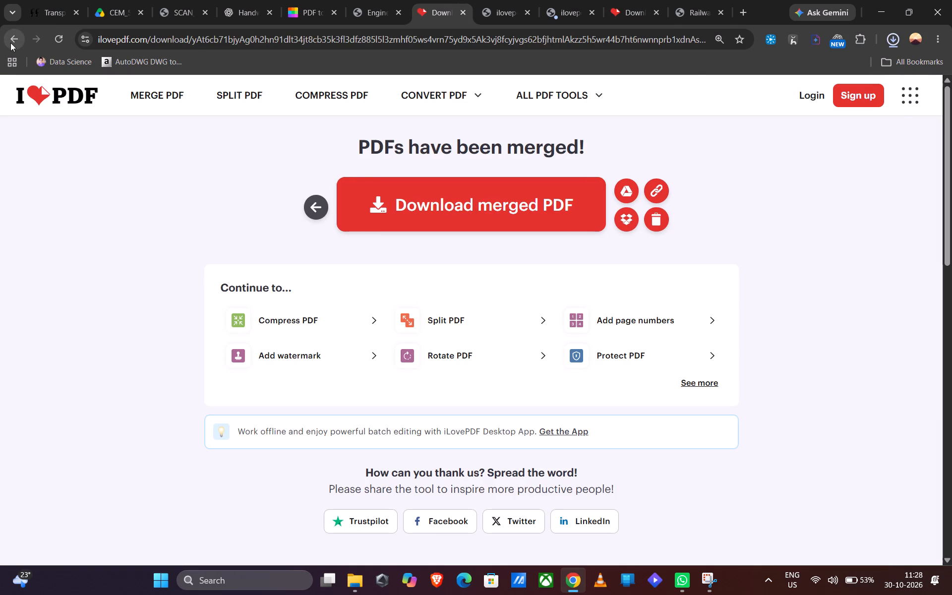
{"action": "left_click", "coordinate": [10, 43]}
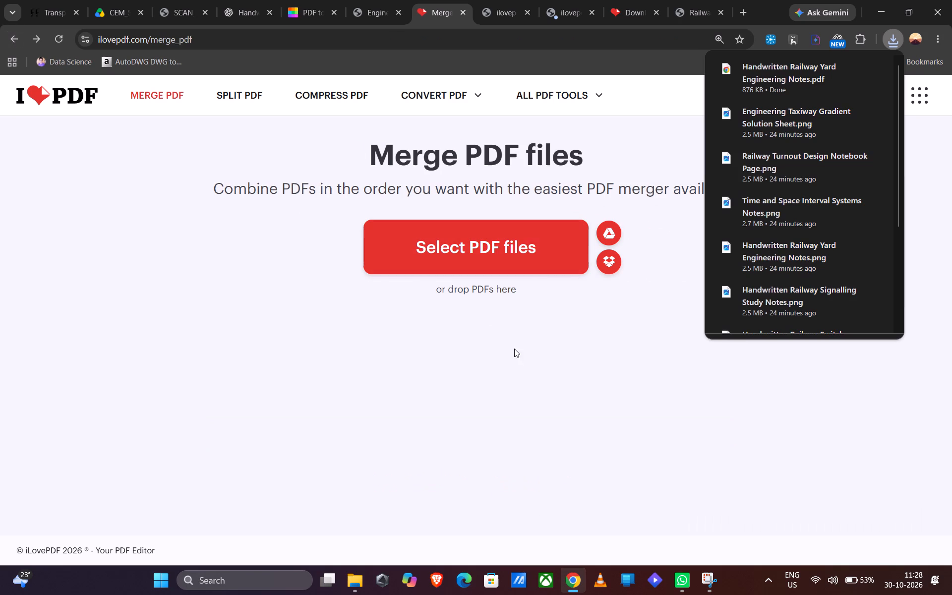
{"action": "left_click", "coordinate": [450, 238]}
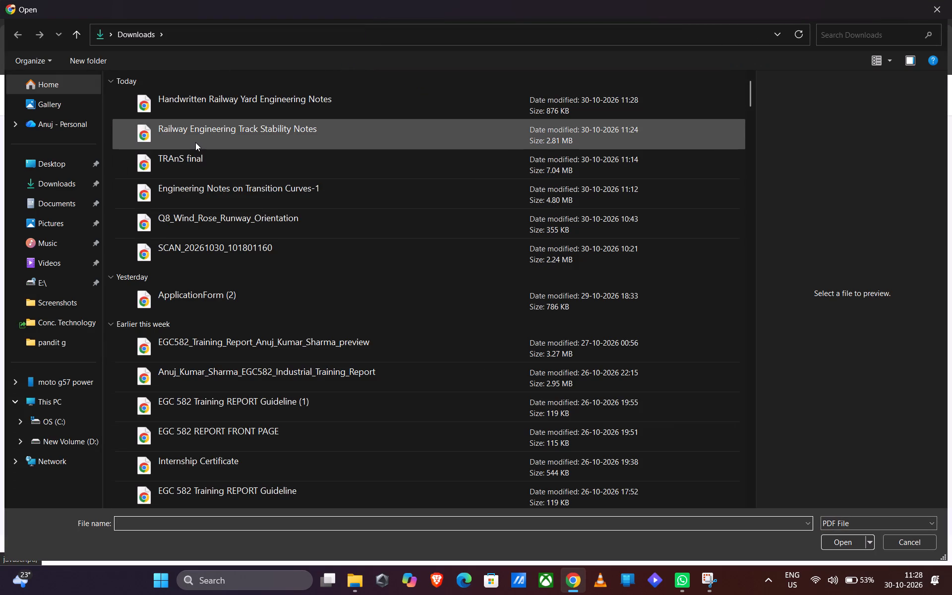
{"action": "left_click", "coordinate": [195, 142]}
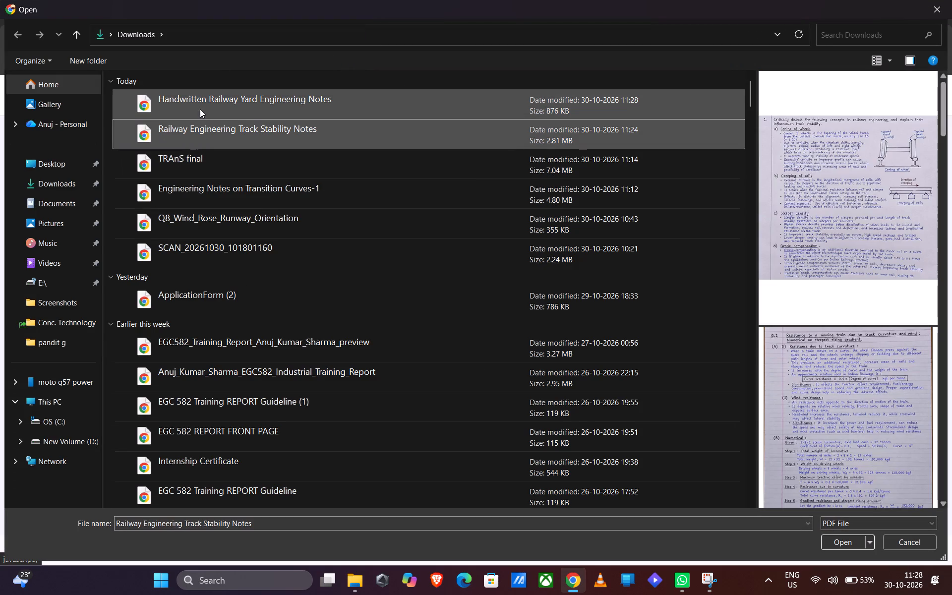
{"action": "left_click", "coordinate": [212, 91], "text": "ctrl"}
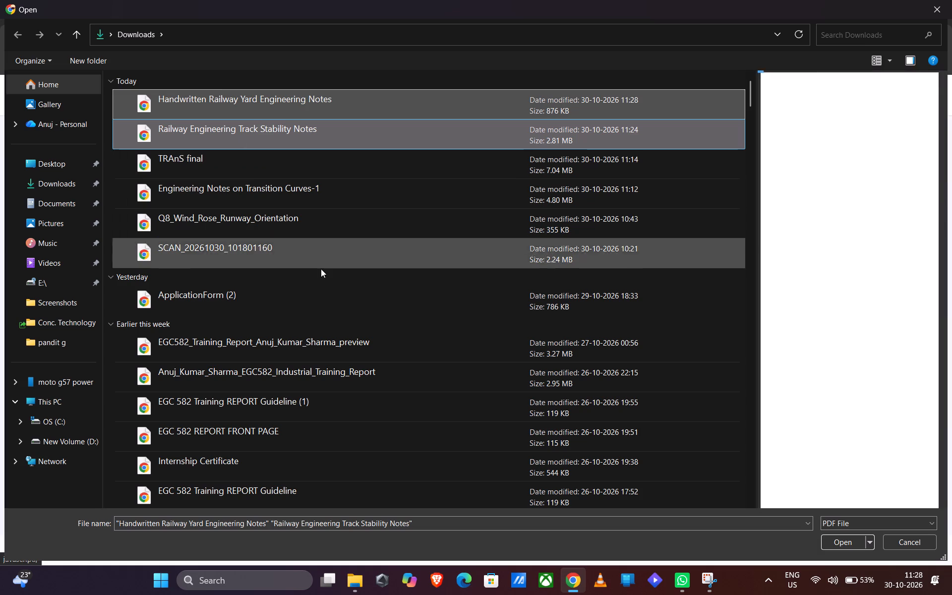
{"action": "left_click", "coordinate": [240, 252], "text": "ctrl"}
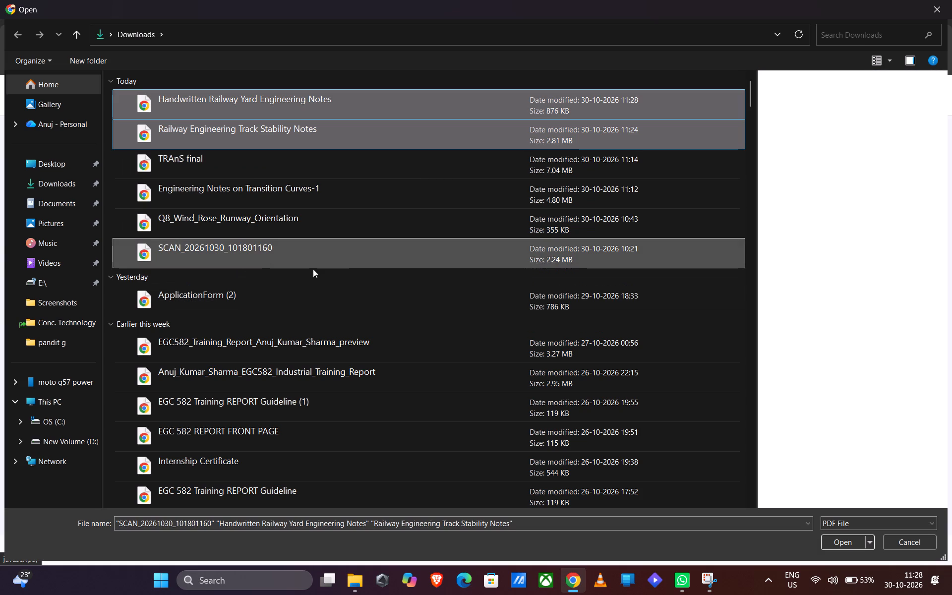
{"action": "left_click", "coordinate": [853, 543]}
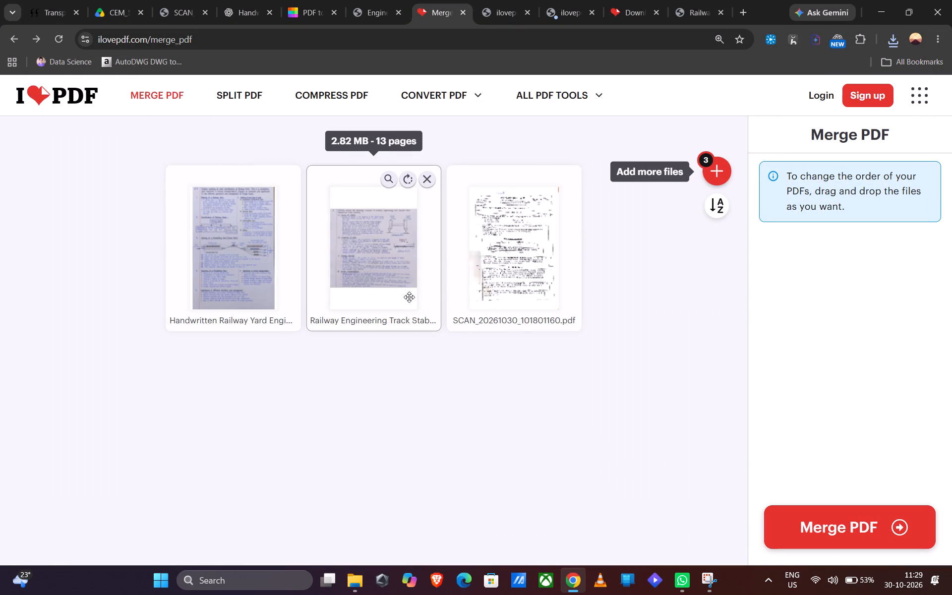
Merge the three PDFs with the Track Stability Notes first, followed by the Railway Yard notes and the scan, and download the result.
{"action": "left_click_drag", "start_coordinate": [410, 297], "coordinate": [247, 308]}
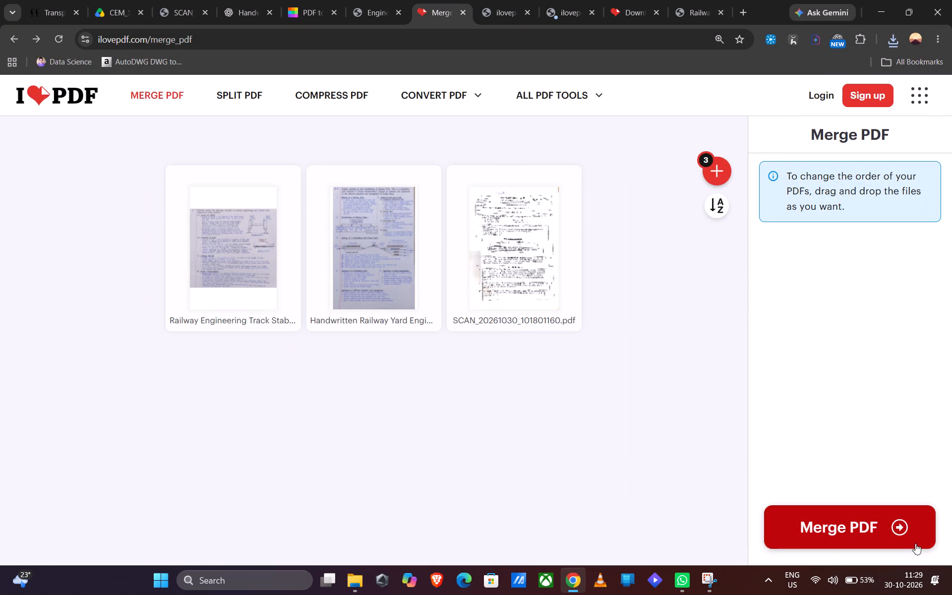
{"action": "left_click", "coordinate": [894, 531]}
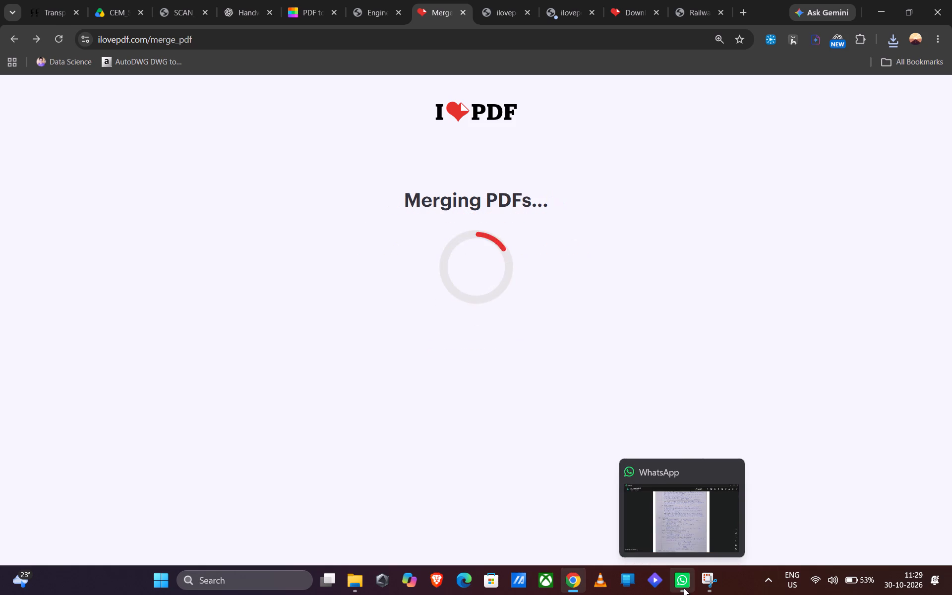
{"action": "left_click", "coordinate": [485, 231]}
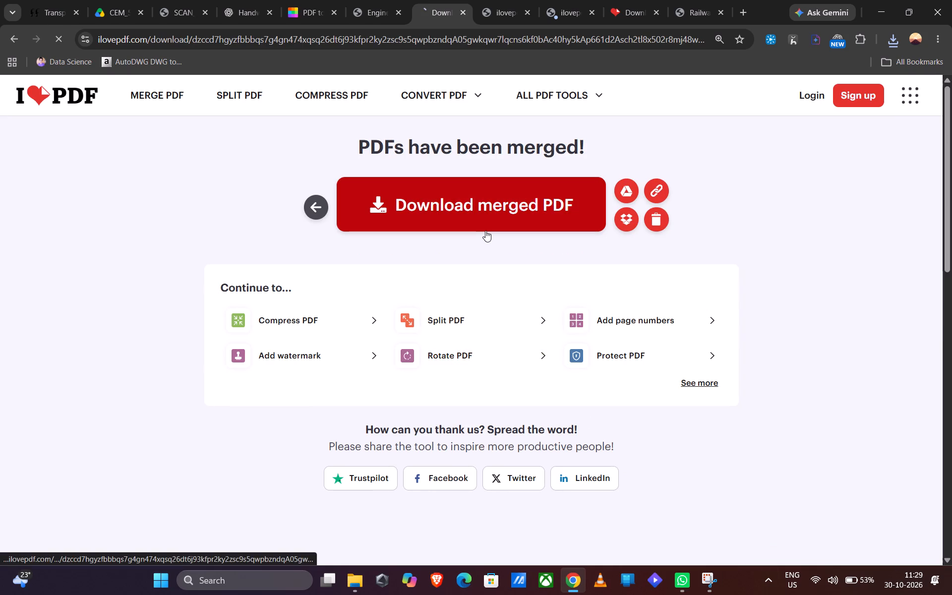
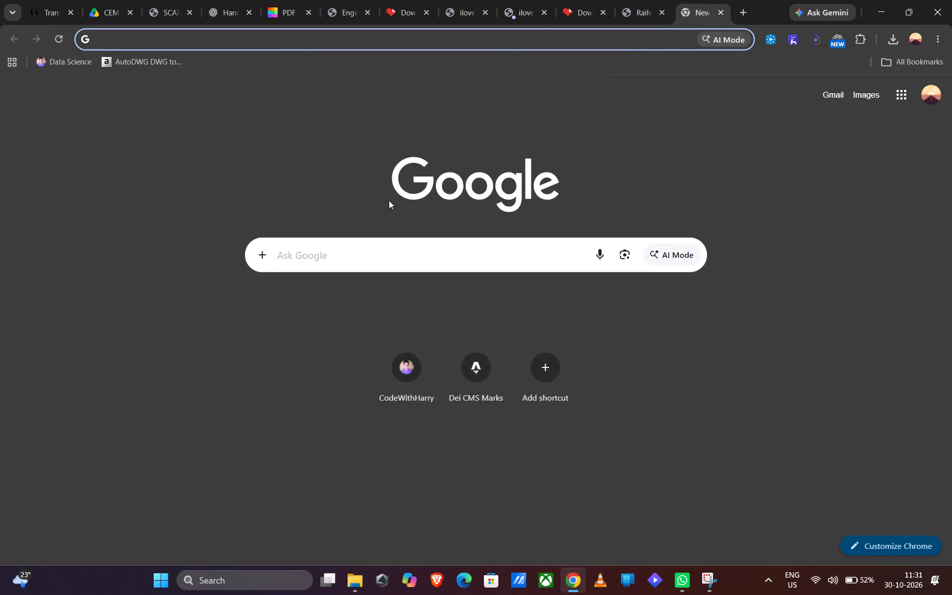
Search Google for "dei cms" and open the Download Admit Card form on the DEI Course Management System site.
{"action": "left_click", "coordinate": [374, 251]}
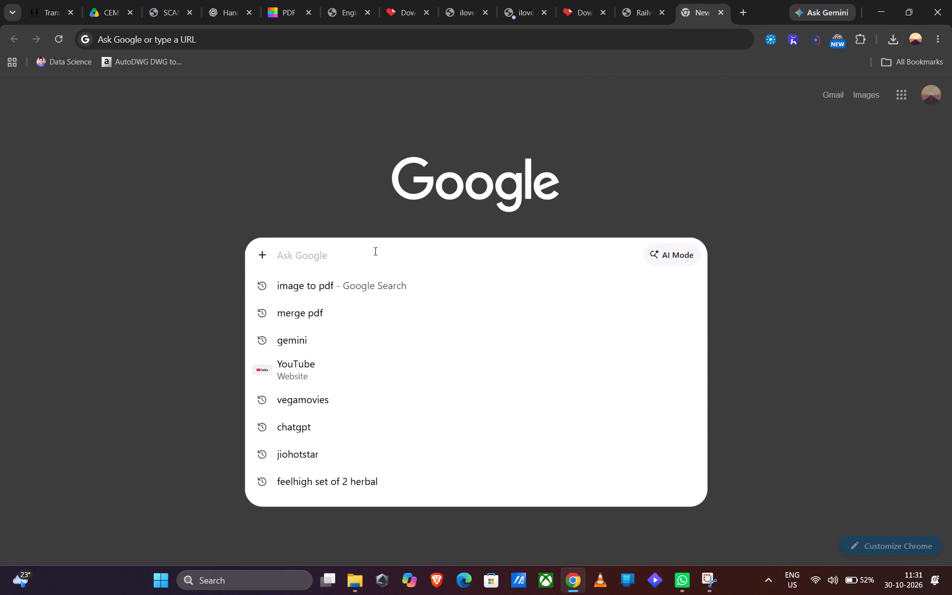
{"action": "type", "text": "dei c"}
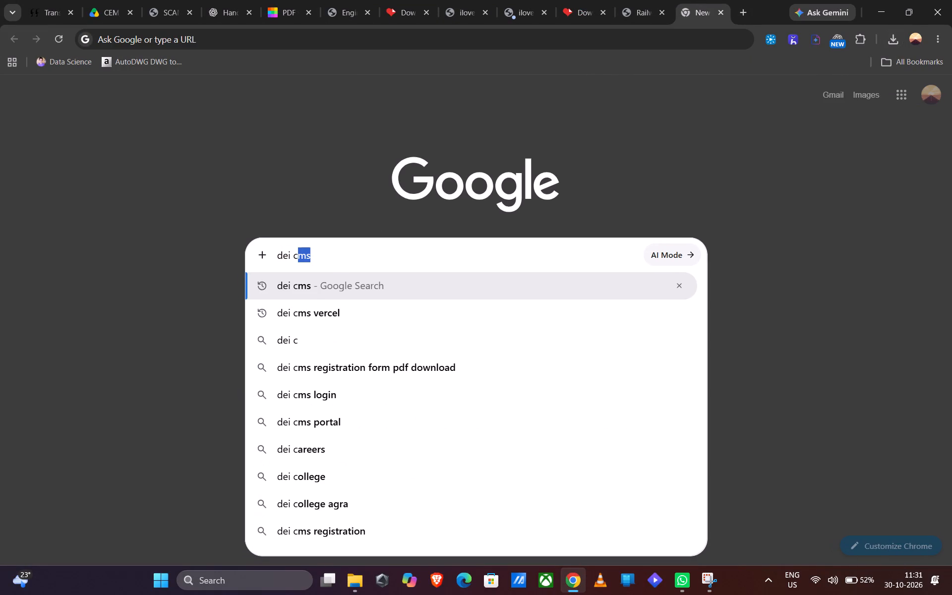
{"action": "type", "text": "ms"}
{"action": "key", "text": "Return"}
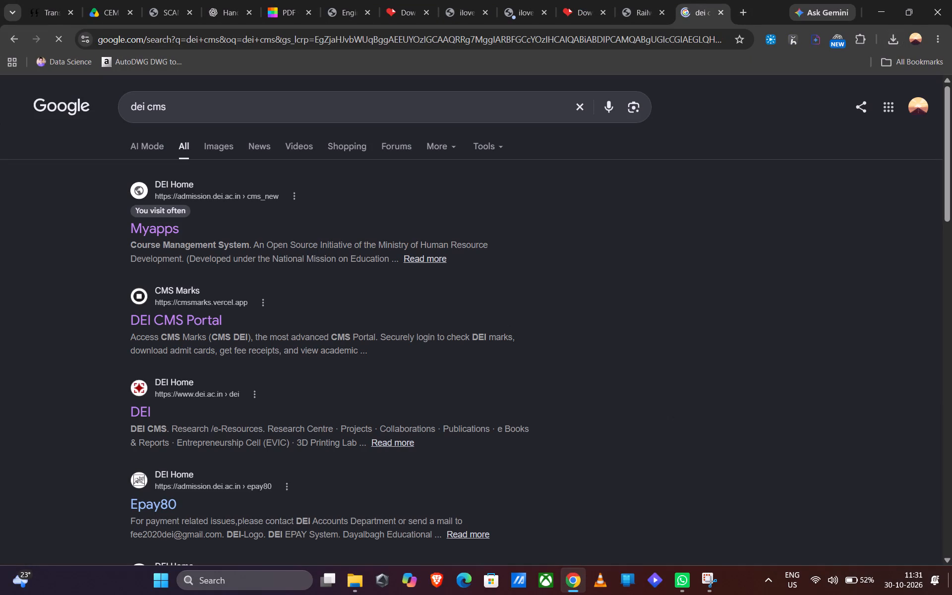
{"action": "left_click", "coordinate": [168, 225]}
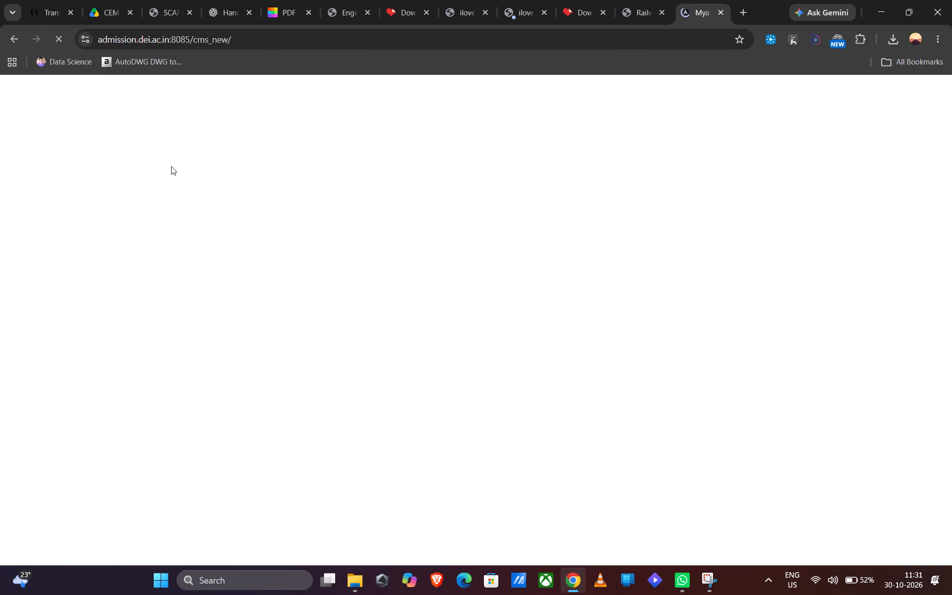
{"action": "left_click", "coordinate": [63, 251]}
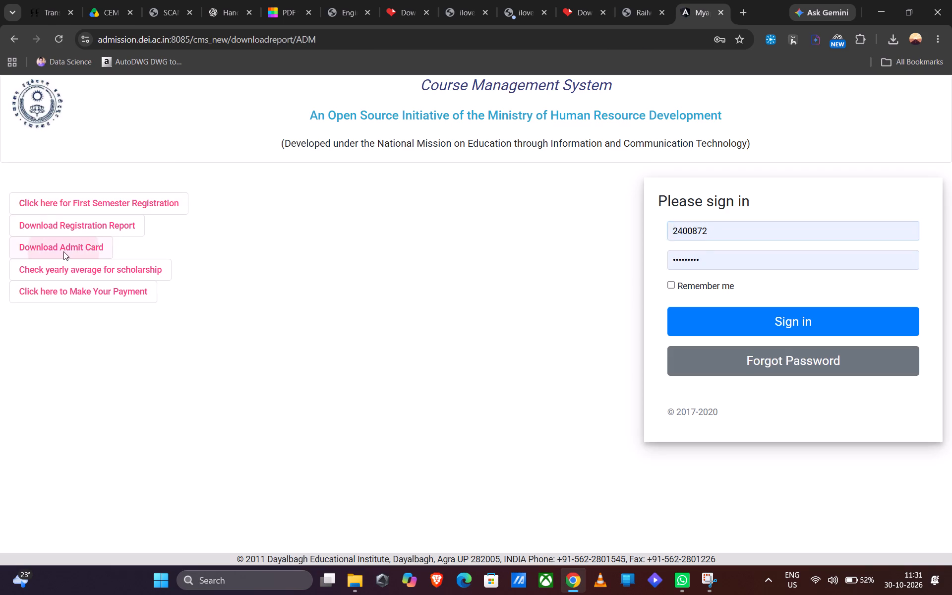
Fill in the admit card form with the student's roll number and date of birth.
{"action": "left_click", "coordinate": [74, 168]}
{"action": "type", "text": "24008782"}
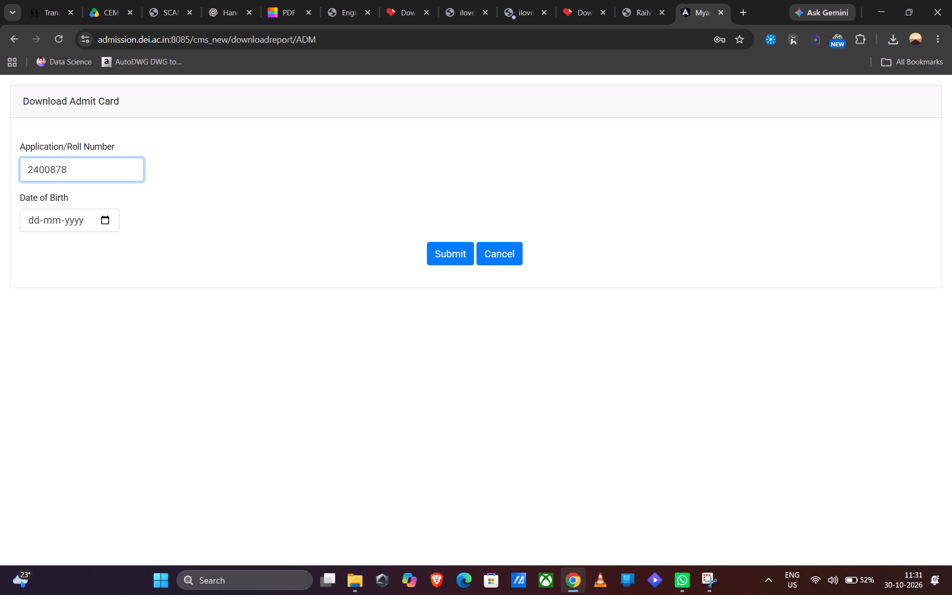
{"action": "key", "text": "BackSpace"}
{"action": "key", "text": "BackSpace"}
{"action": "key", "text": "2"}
{"action": "left_click", "coordinate": [105, 220]}
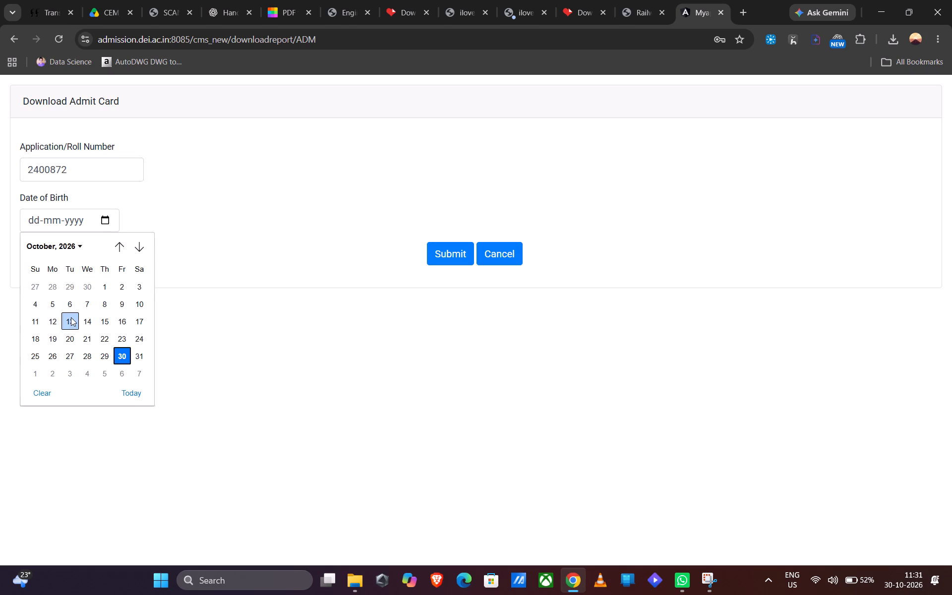
{"action": "left_click", "coordinate": [69, 247]}
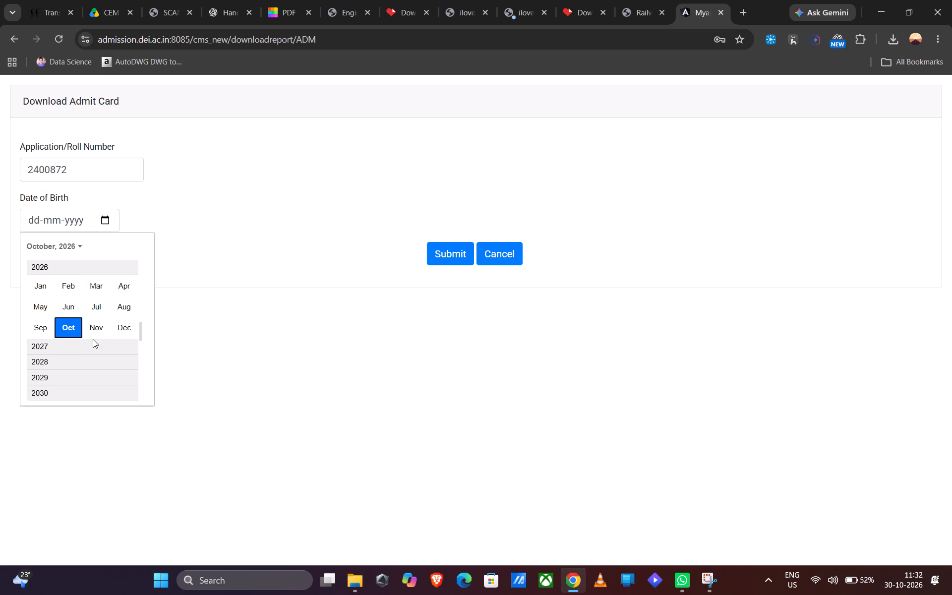
{"action": "scroll", "coordinate": [93, 339], "scroll_direction": "up", "scroll_amount": 8}
{"action": "scroll", "coordinate": [91, 302], "scroll_direction": "up", "scroll_amount": 20}
{"action": "scroll", "coordinate": [91, 302], "scroll_direction": "up", "scroll_amount": 1}
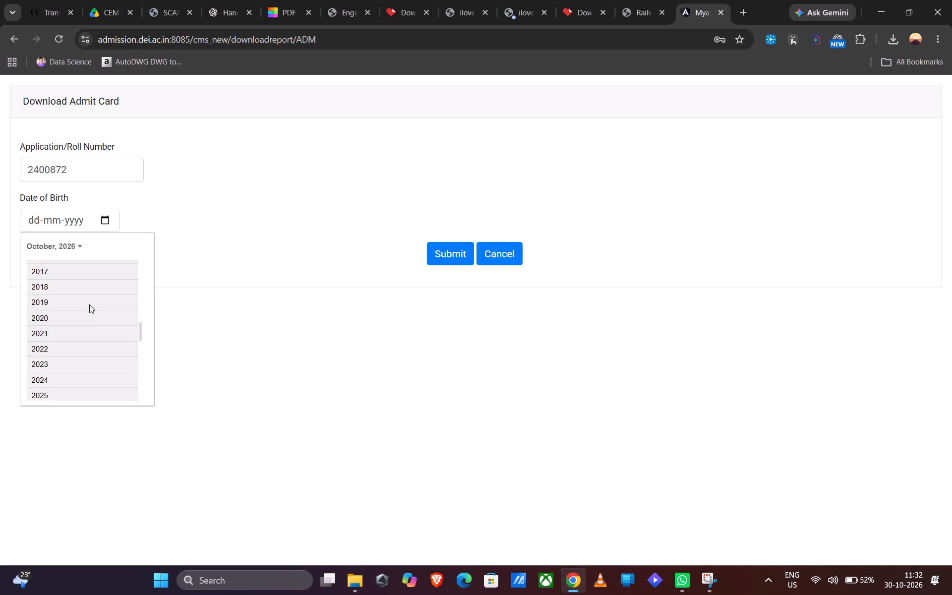
{"action": "scroll", "coordinate": [89, 304], "scroll_direction": "up", "scroll_amount": 20}
{"action": "scroll", "coordinate": [89, 304], "scroll_direction": "up", "scroll_amount": 11}
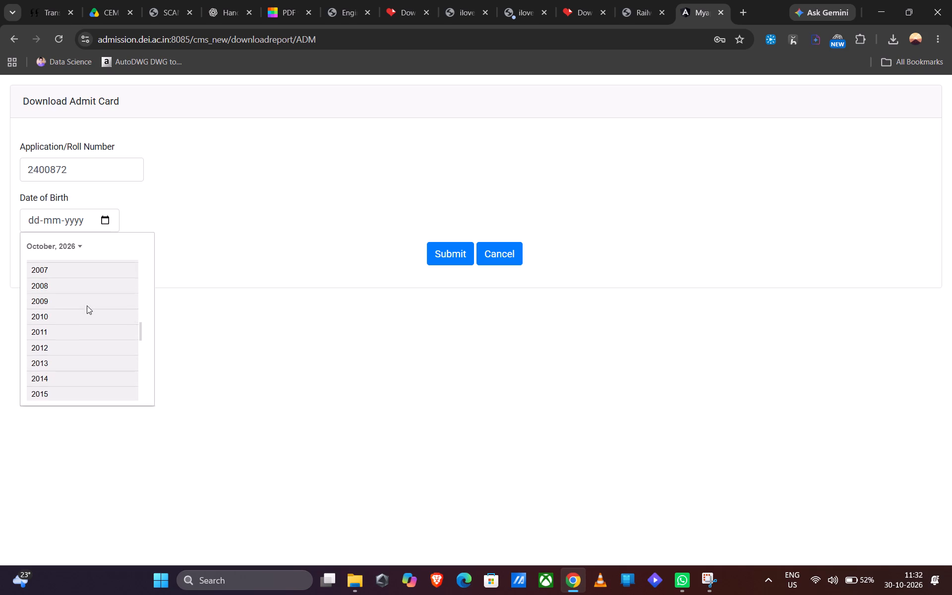
{"action": "scroll", "coordinate": [87, 305], "scroll_direction": "up", "scroll_amount": 6}
{"action": "left_click", "coordinate": [60, 268]}
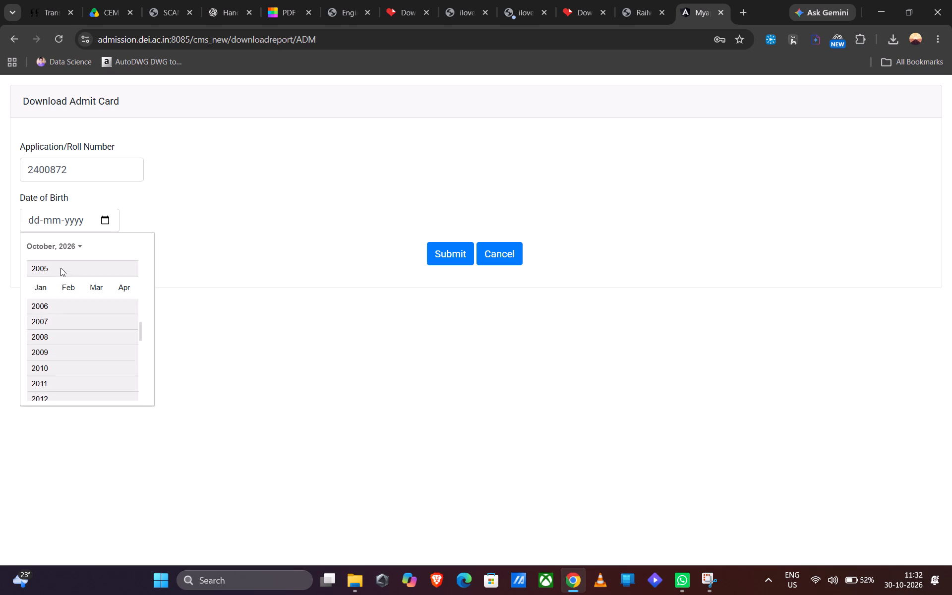
{"action": "left_click", "coordinate": [120, 283]}
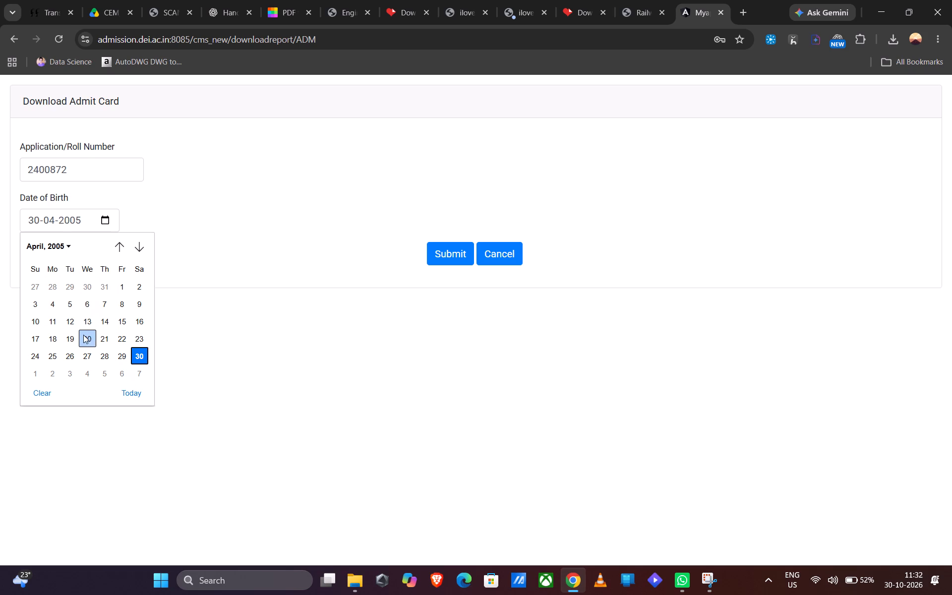
{"action": "left_click", "coordinate": [96, 337]}
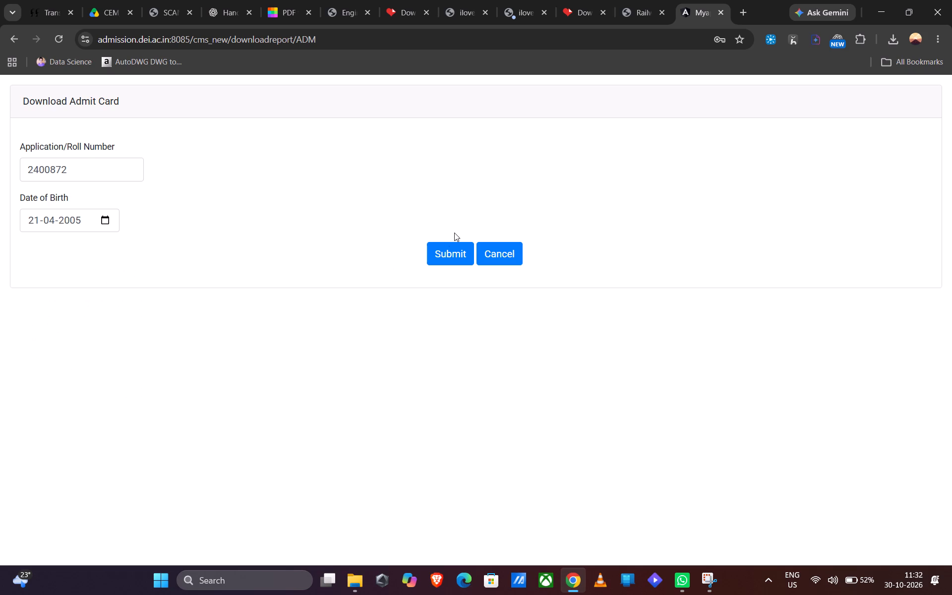
Submit the admit card request and download the generated file.
{"action": "left_click", "coordinate": [451, 256]}
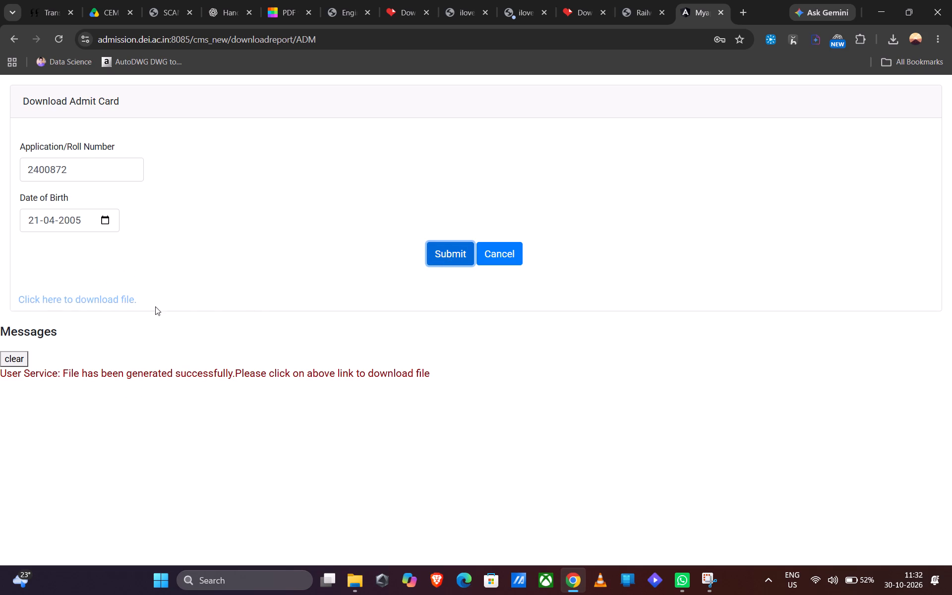
{"action": "left_click", "coordinate": [59, 296]}
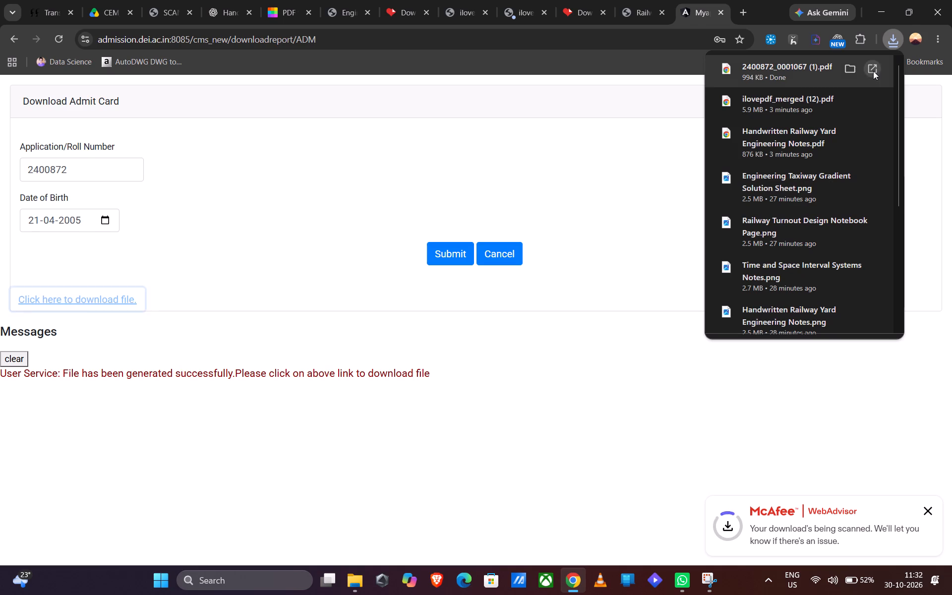
Open the downloaded admit card PDF and check the student details, course list and notes.
{"action": "left_click", "coordinate": [873, 71]}
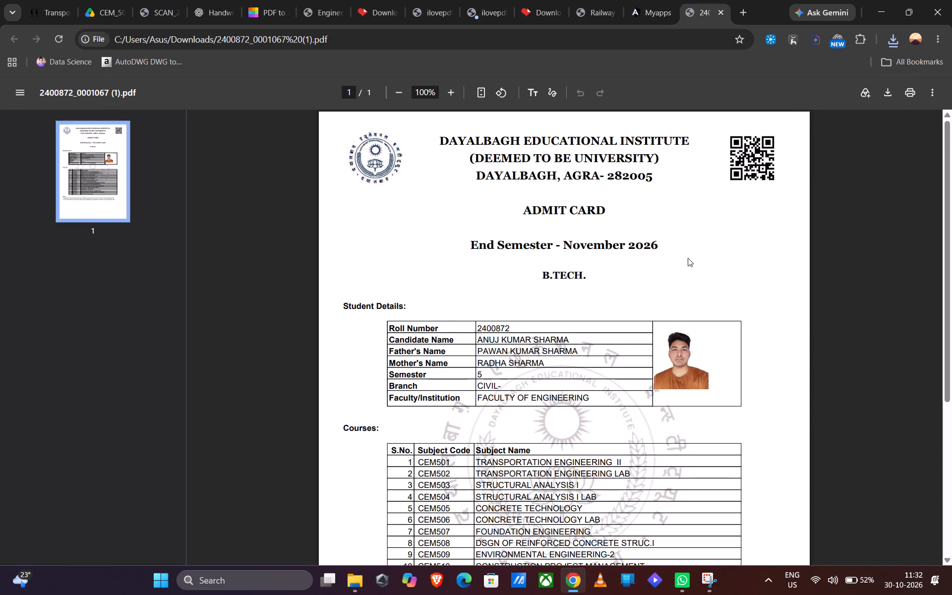
{"action": "scroll", "coordinate": [688, 258], "scroll_direction": "down", "scroll_amount": 2}
{"action": "scroll", "coordinate": [688, 258], "scroll_direction": "up", "scroll_amount": 2}
{"action": "scroll", "coordinate": [688, 258], "scroll_direction": "down", "scroll_amount": 7}
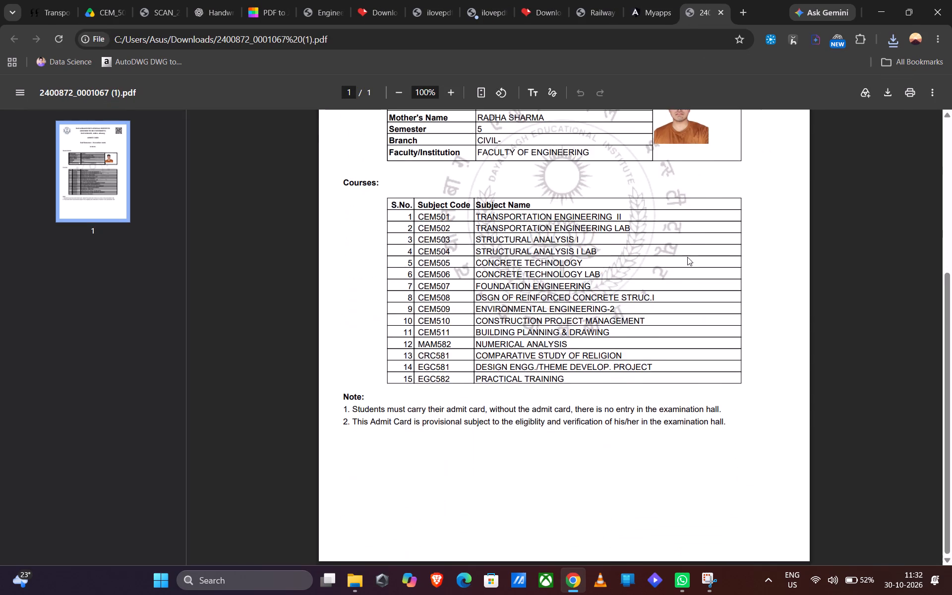
{"action": "scroll", "coordinate": [687, 257], "scroll_direction": "up", "scroll_amount": 7}
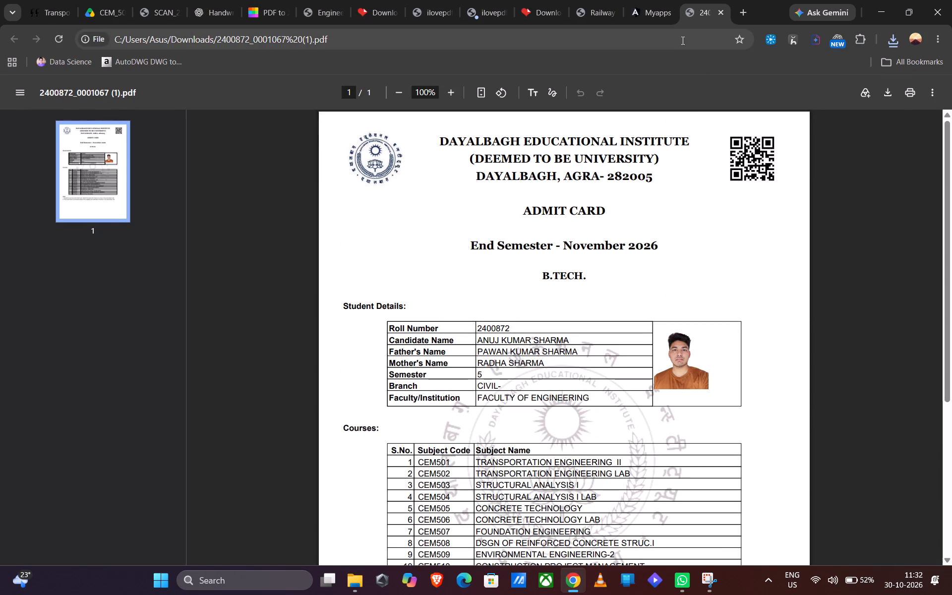
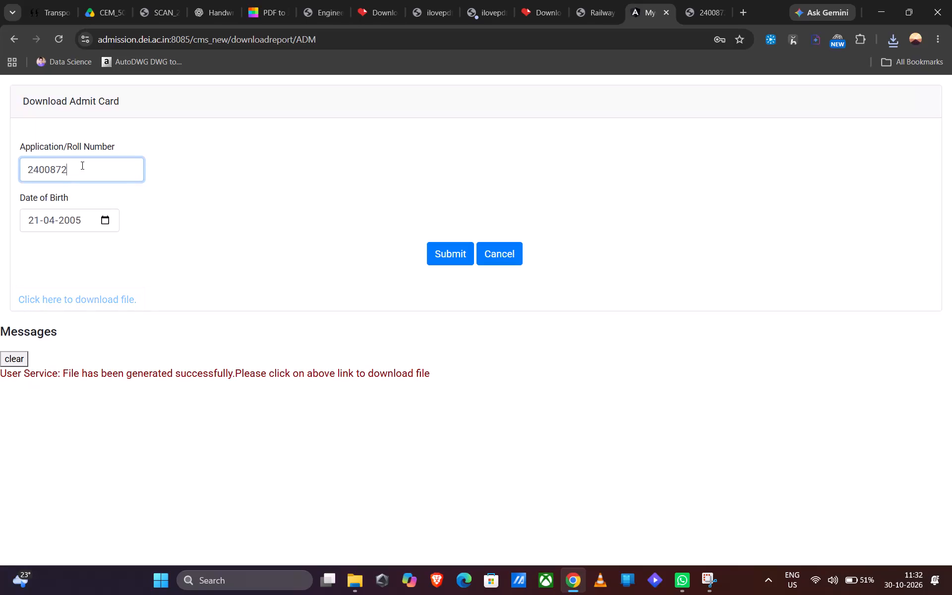
Replace the roll number in the Download Admit Card form with the second student's roll number.
{"action": "key", "text": "BackSpace"}
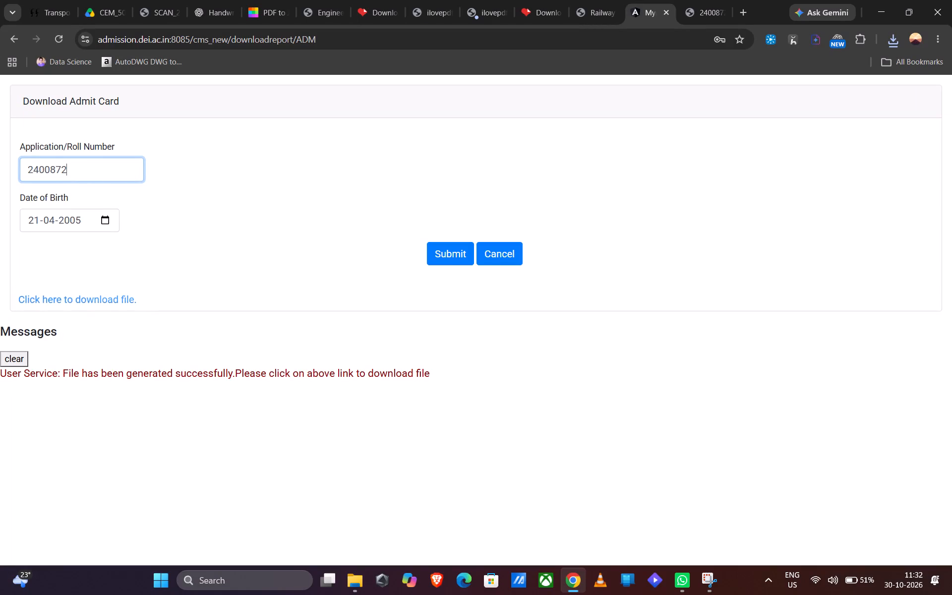
{"action": "key", "text": "BackSpace"}
{"action": "key", "text": "BackSpace"}
{"action": "key", "text": "BackSpace"}
{"action": "key", "text": "BackSpace"}
{"action": "key", "text": "BackSpace"}
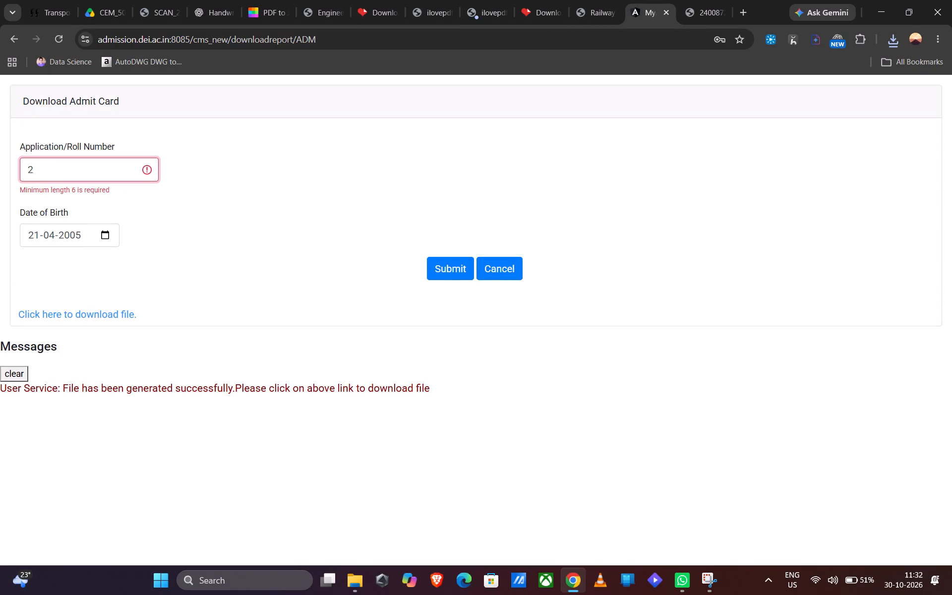
{"action": "key", "text": "BackSpace"}
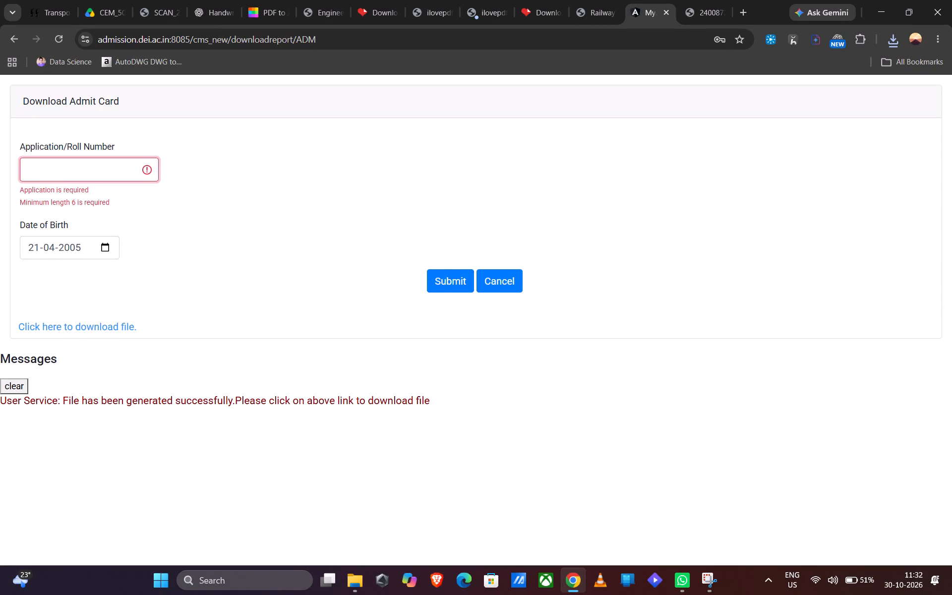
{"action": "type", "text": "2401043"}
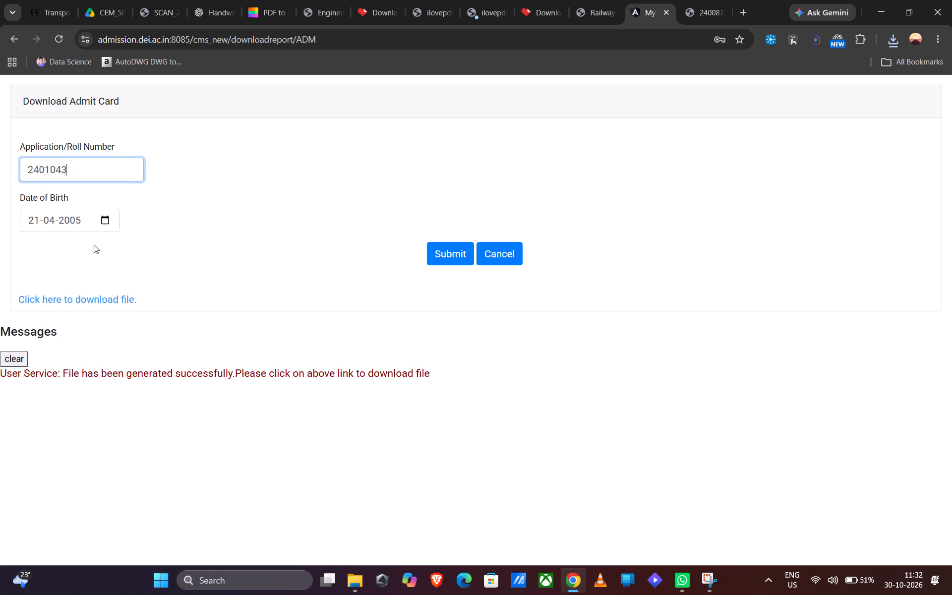
Change the date of birth in the admit card form to the second student's date of birth.
{"action": "left_click", "coordinate": [103, 225]}
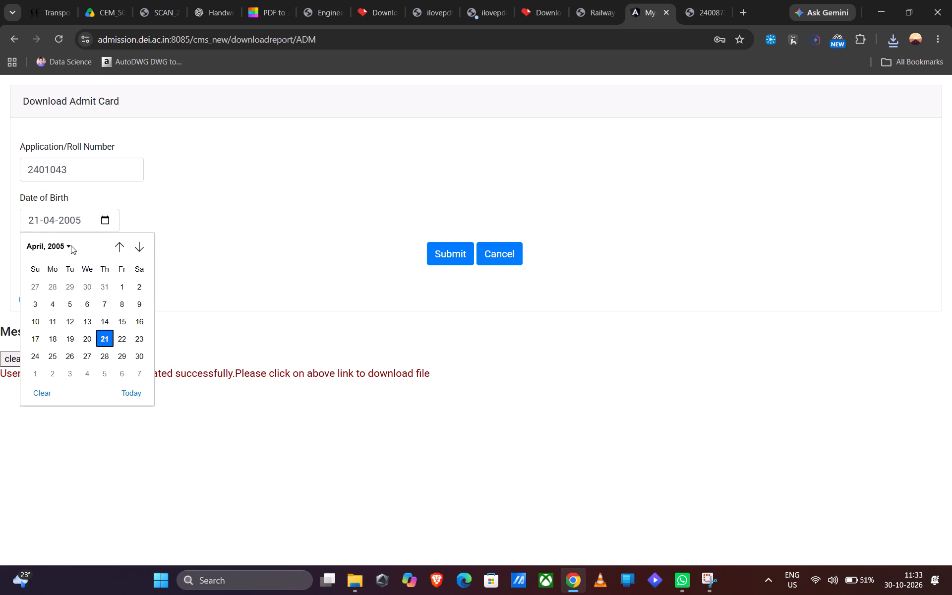
{"action": "left_click", "coordinate": [71, 245]}
{"action": "left_click", "coordinate": [52, 347]}
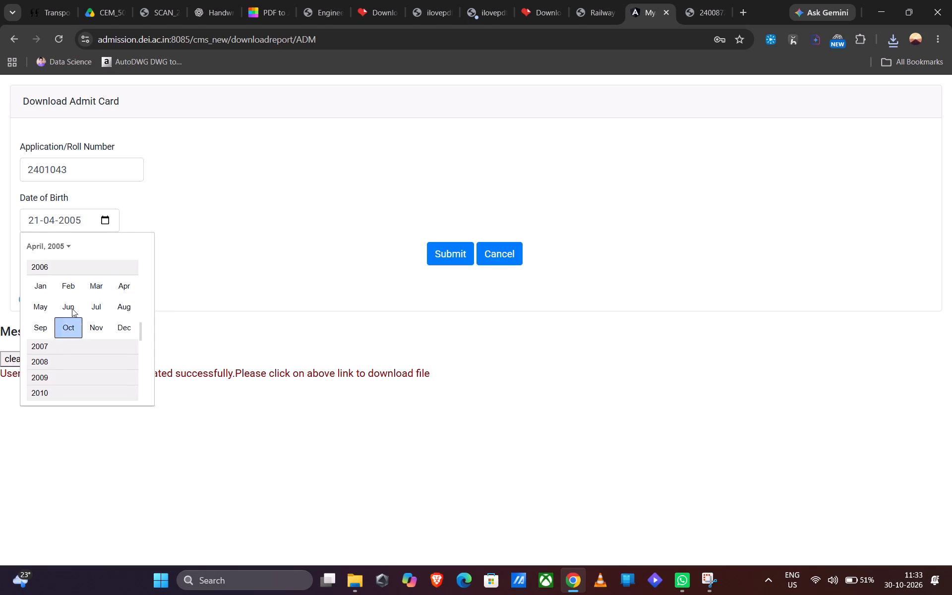
{"action": "left_click", "coordinate": [102, 327]}
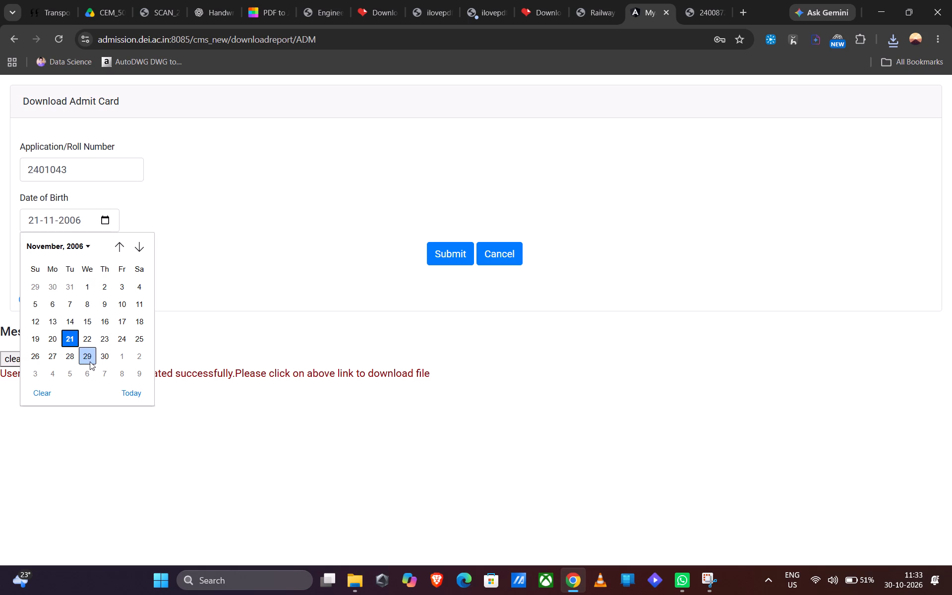
{"action": "left_click", "coordinate": [90, 361]}
Submit the admit card request for the second student and open the generated file for download.
{"action": "left_click", "coordinate": [455, 257]}
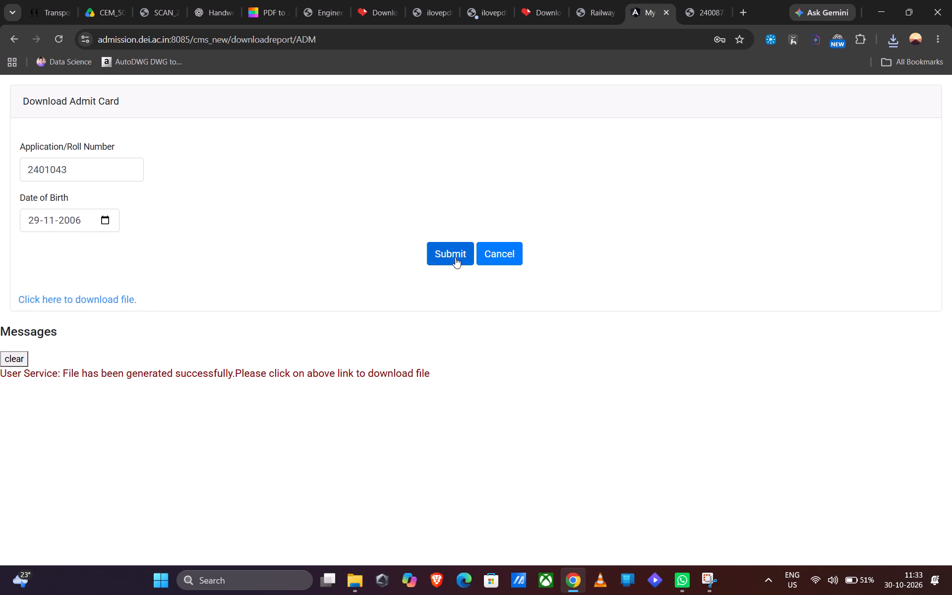
{"action": "left_click", "coordinate": [83, 297]}
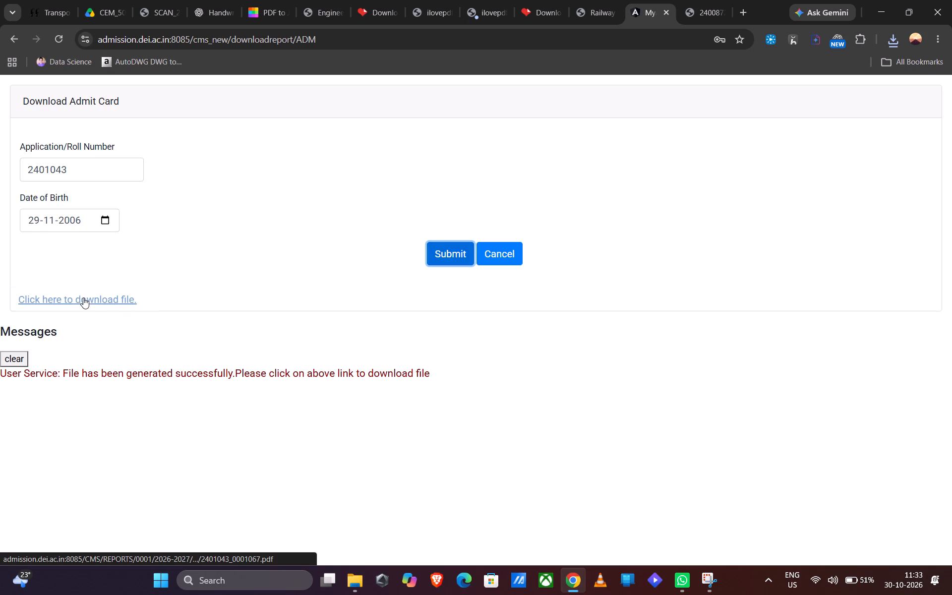
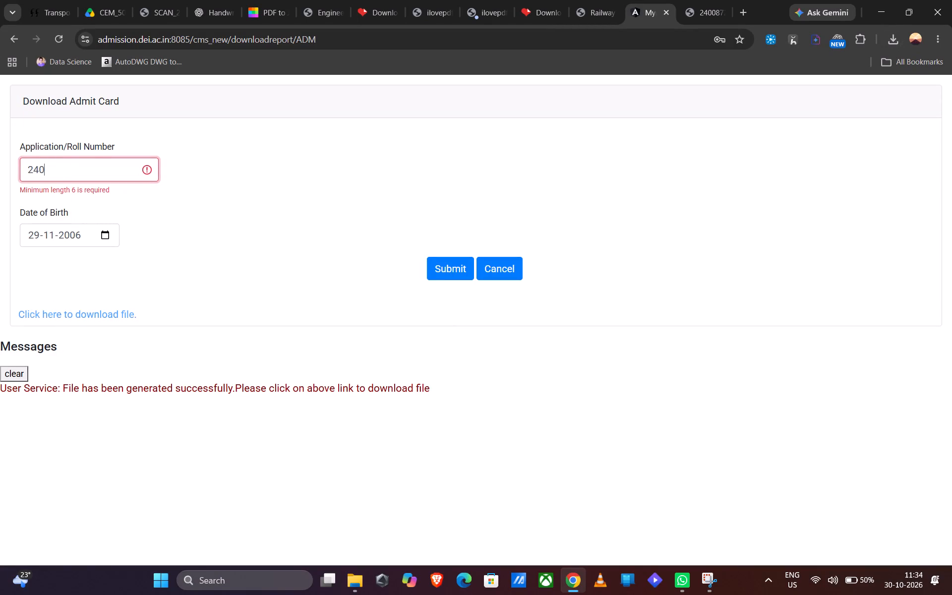
Fill in the Download Admit Card form with the next student's roll number and date of birth.
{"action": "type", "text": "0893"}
{"action": "left_click", "coordinate": [97, 221]}
{"action": "left_click", "coordinate": [106, 221]}
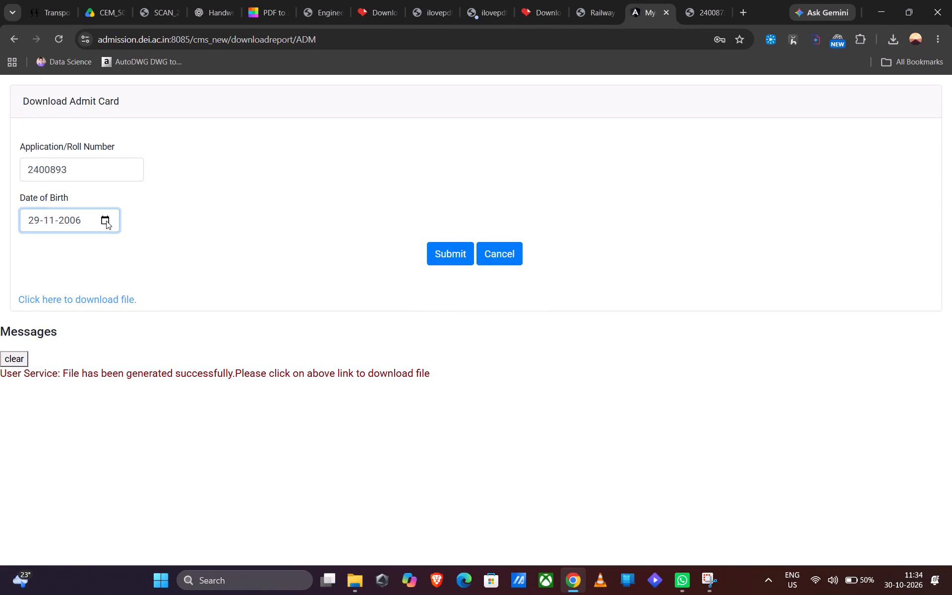
{"action": "left_click", "coordinate": [79, 247]}
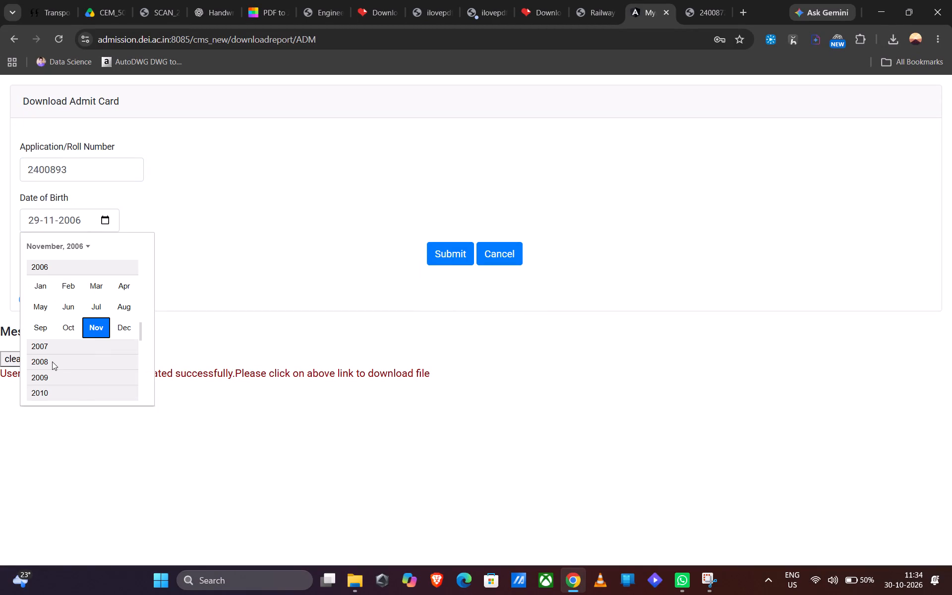
{"action": "left_click", "coordinate": [52, 361]}
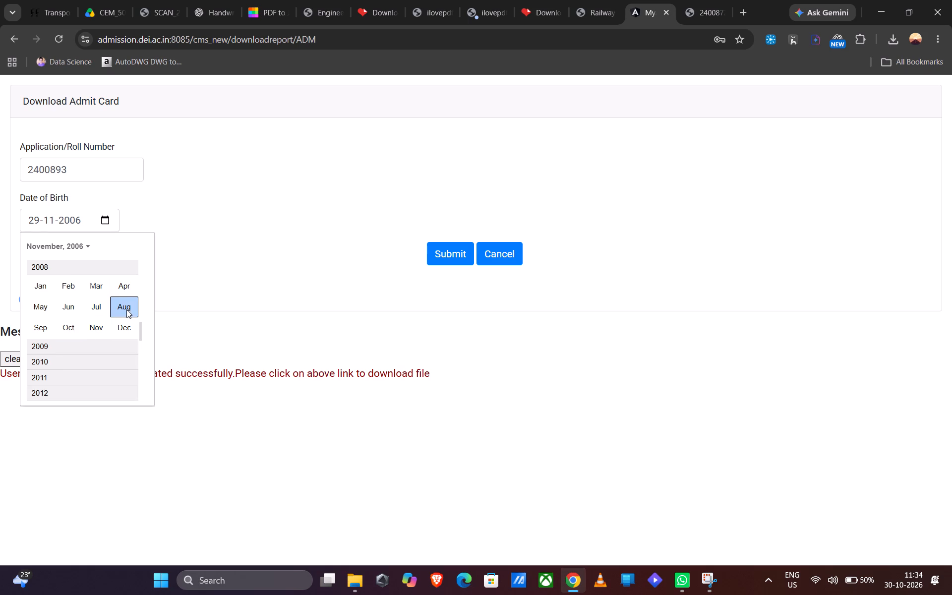
{"action": "left_click", "coordinate": [122, 309]}
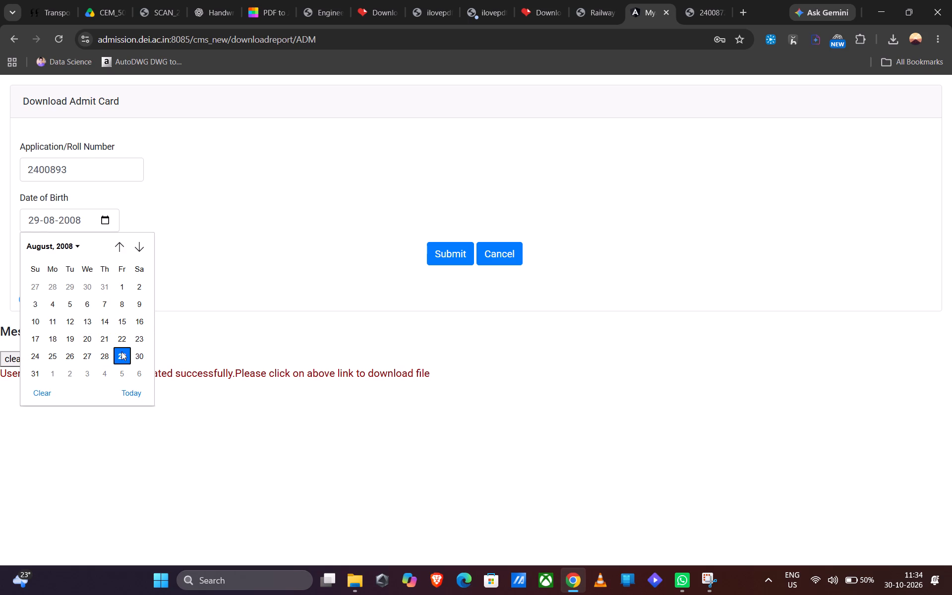
{"action": "left_click", "coordinate": [126, 354]}
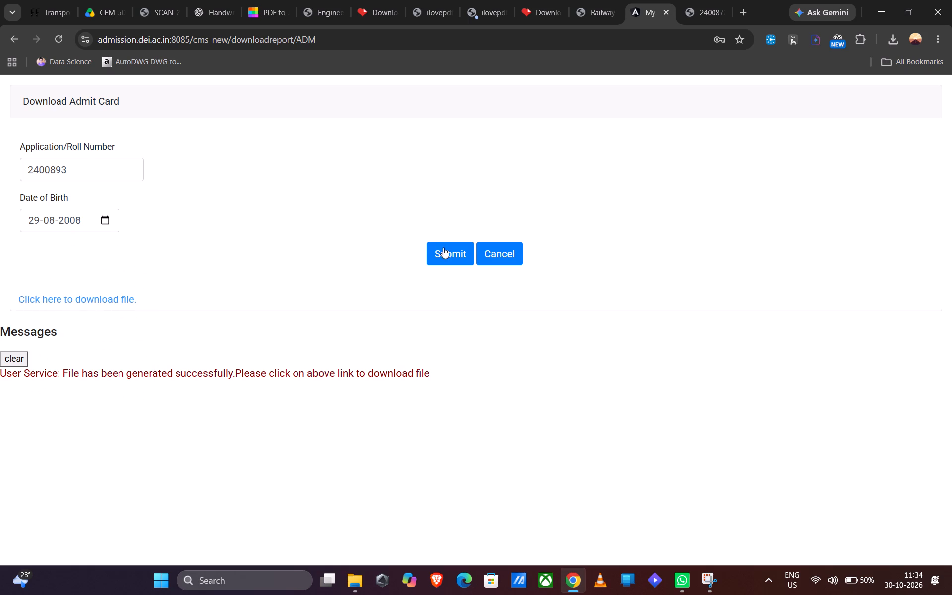
Submit the admit card request for this student and download the generated PDF file.
{"action": "left_click", "coordinate": [442, 255]}
{"action": "left_click", "coordinate": [80, 301]}
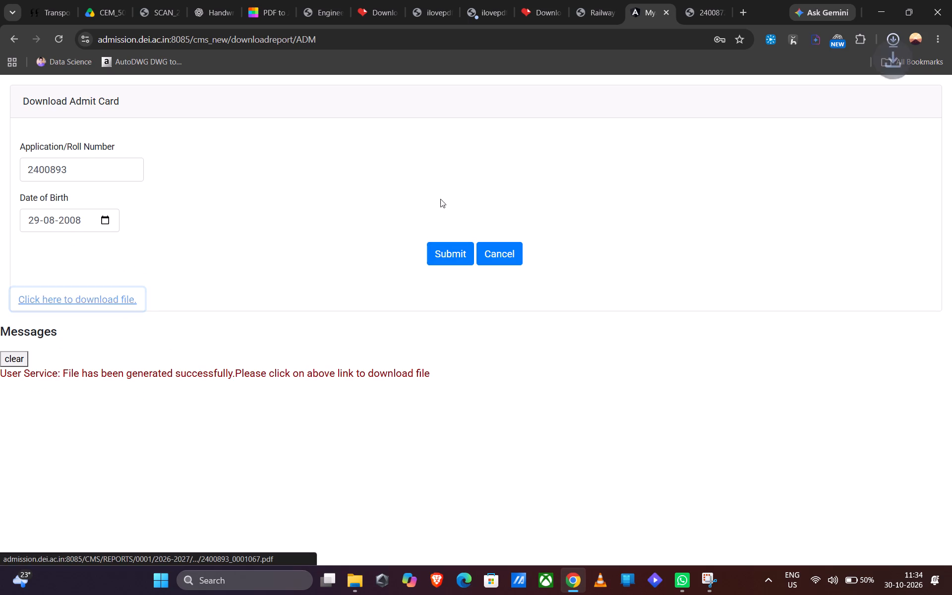